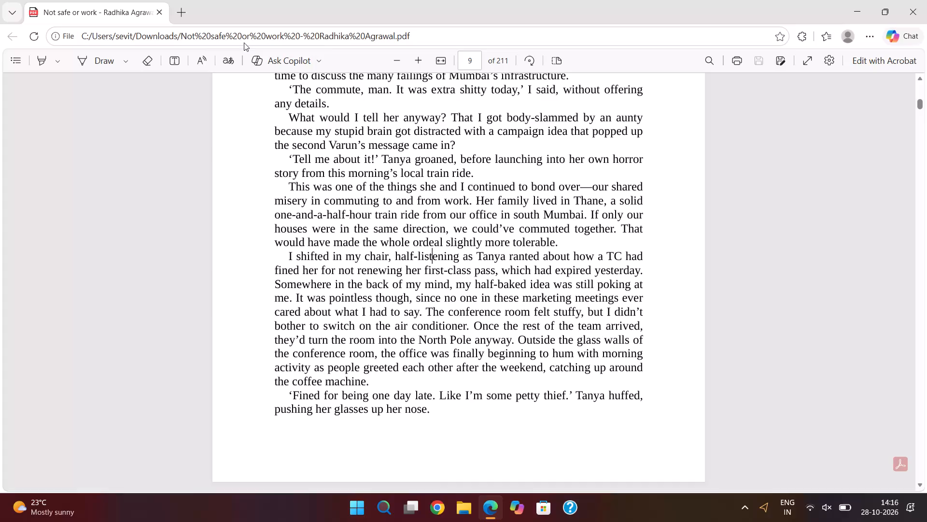
Open web.whatsapp.com in a new browser tab.
click(174, 10)
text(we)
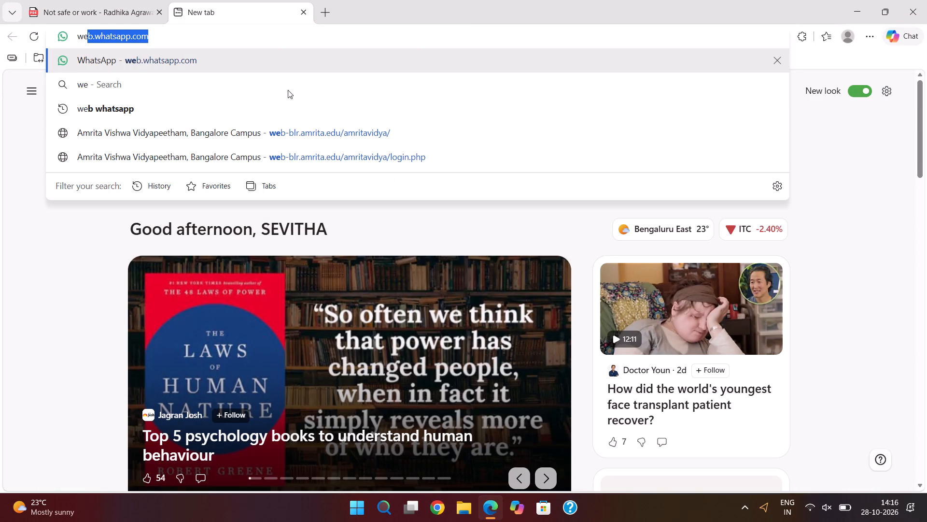
Refresh the available Wi-Fi networks and connect to the Unit network with automatic connection enabled.
click(810, 501)
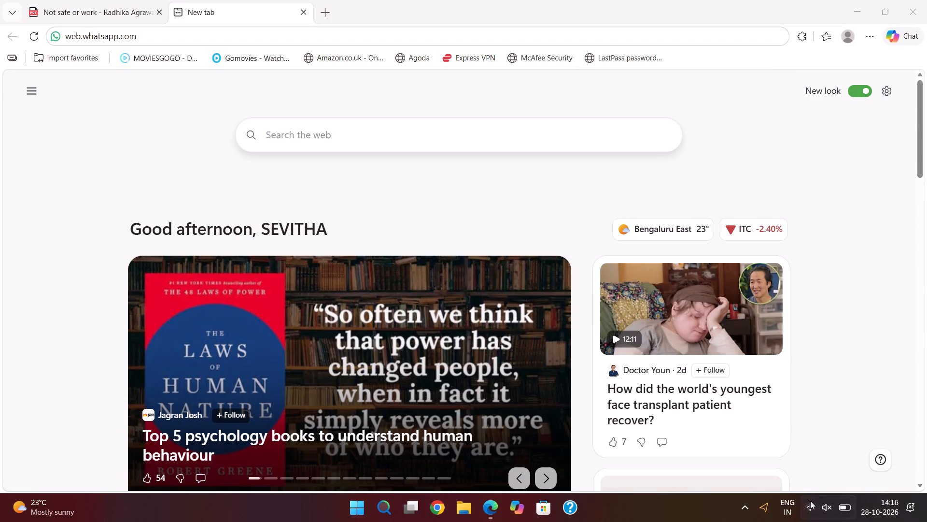
click(760, 284)
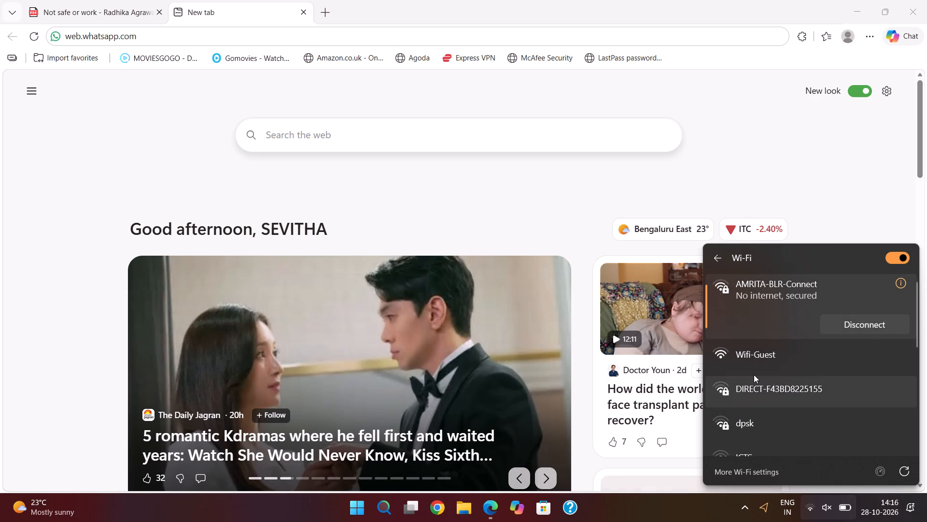
scroll(754, 375, up, 3)
scroll(754, 375, down, 2)
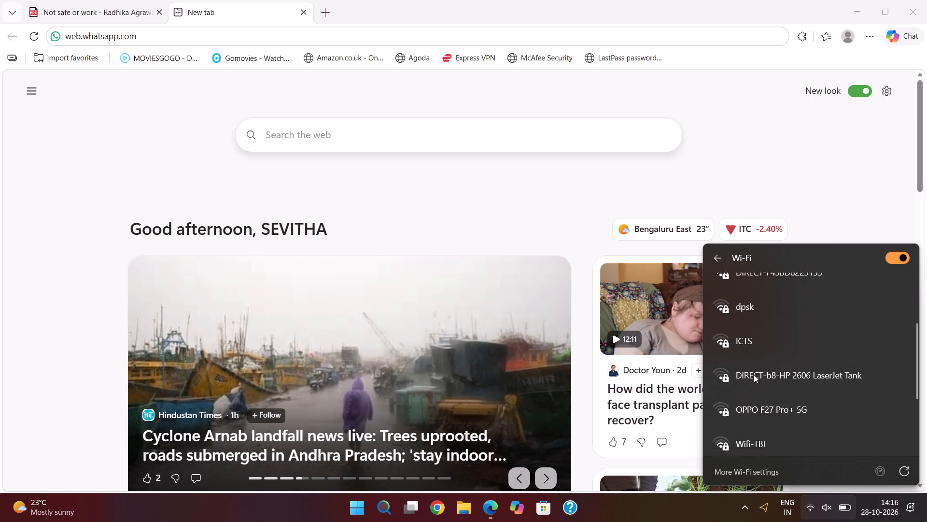
scroll(754, 375, up, 2)
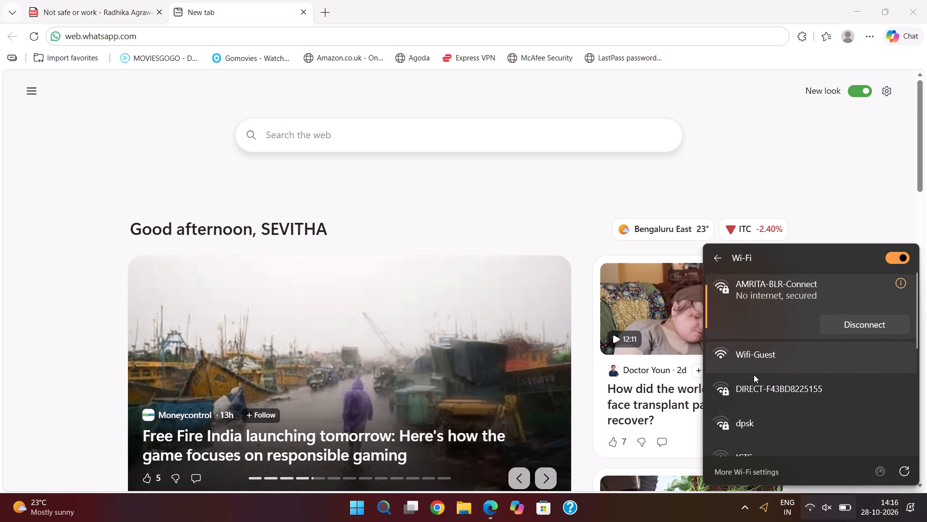
scroll(771, 415, down, 2)
scroll(771, 415, up, 2)
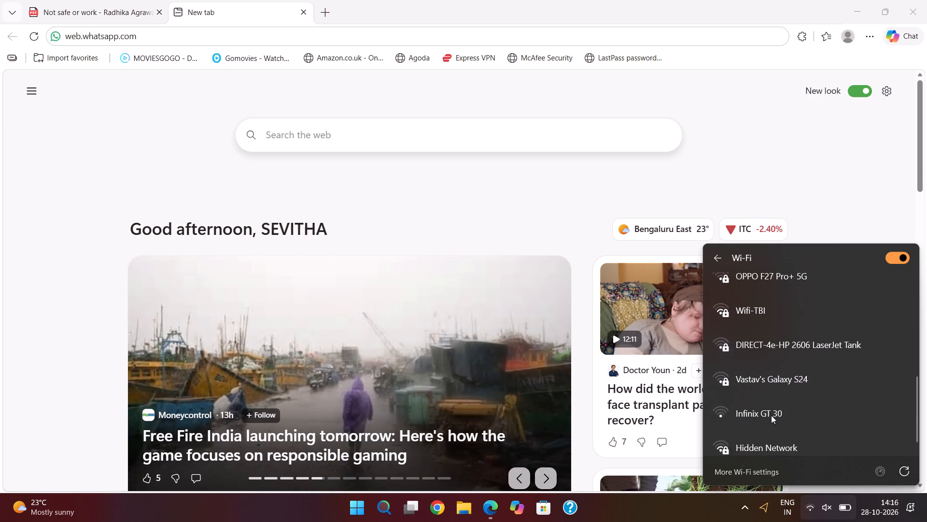
scroll(771, 415, up, 2)
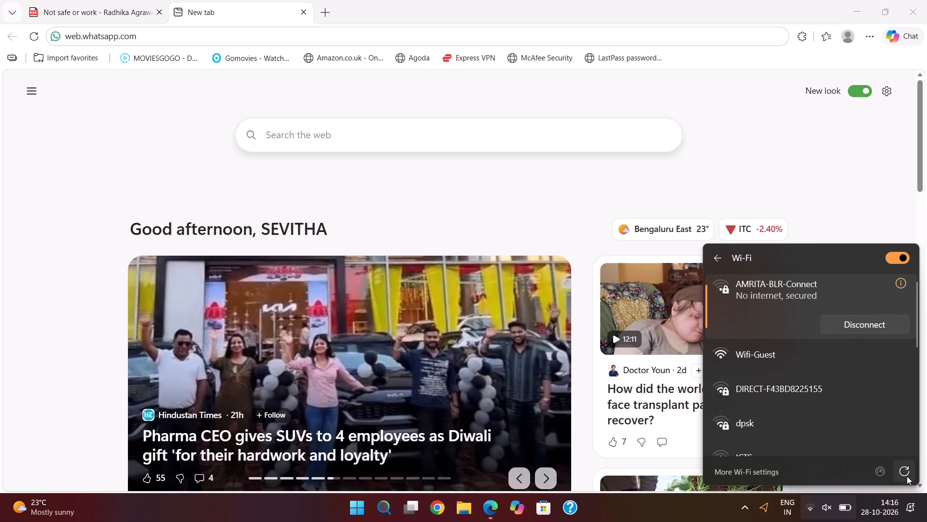
click(907, 476)
click(907, 476)
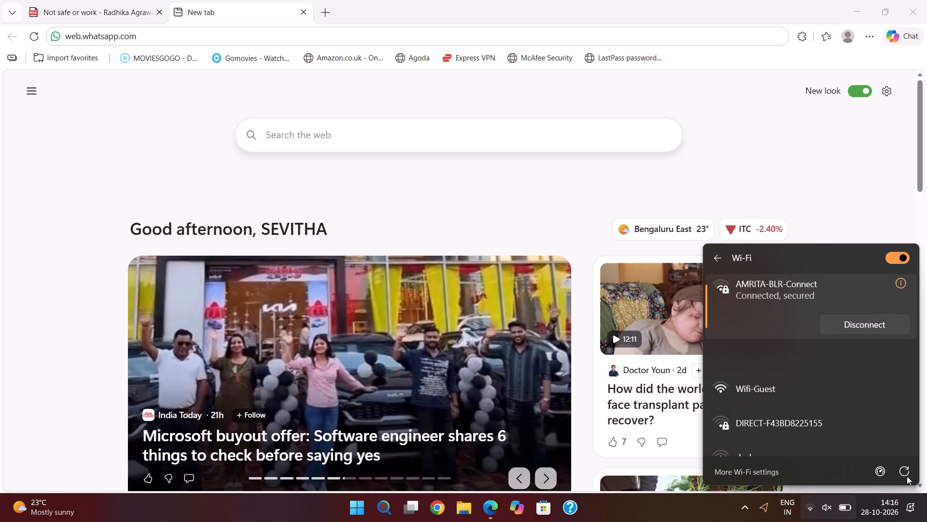
click(806, 370)
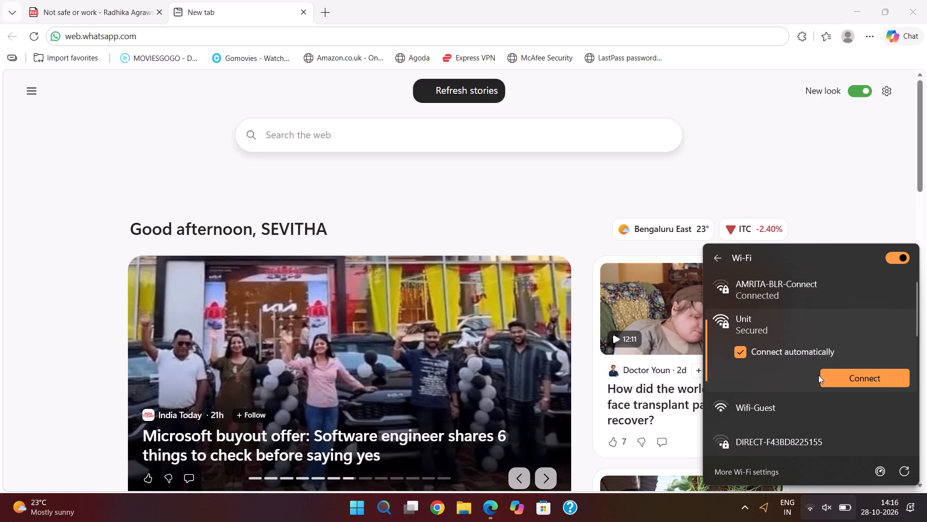
click(818, 375)
click(825, 377)
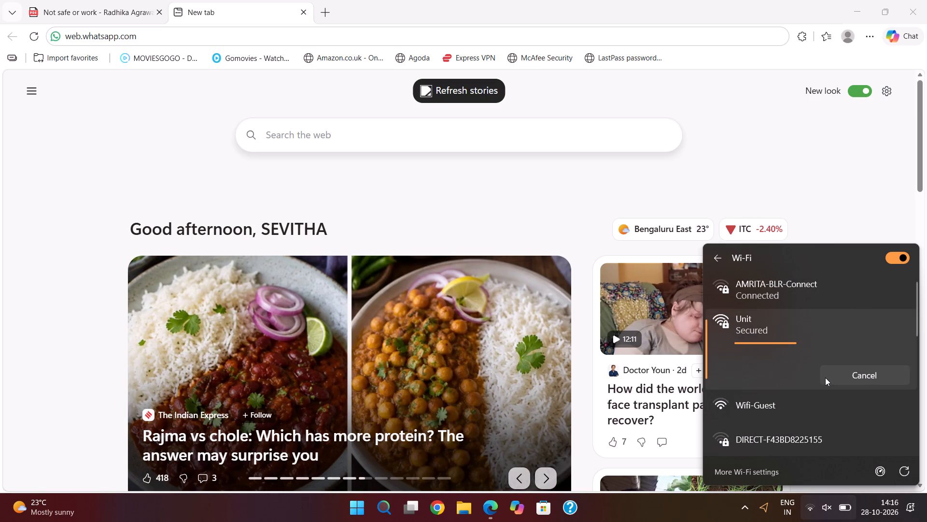
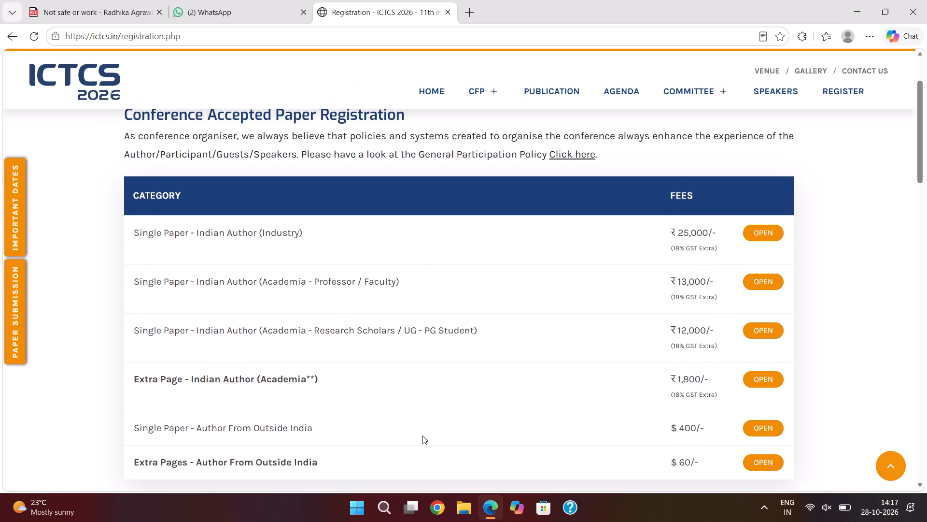
Open the ICTCS 2026 paper registration form for a single paper by an Indian academic author (Research Scholars / UG - PG Student).
click(758, 332)
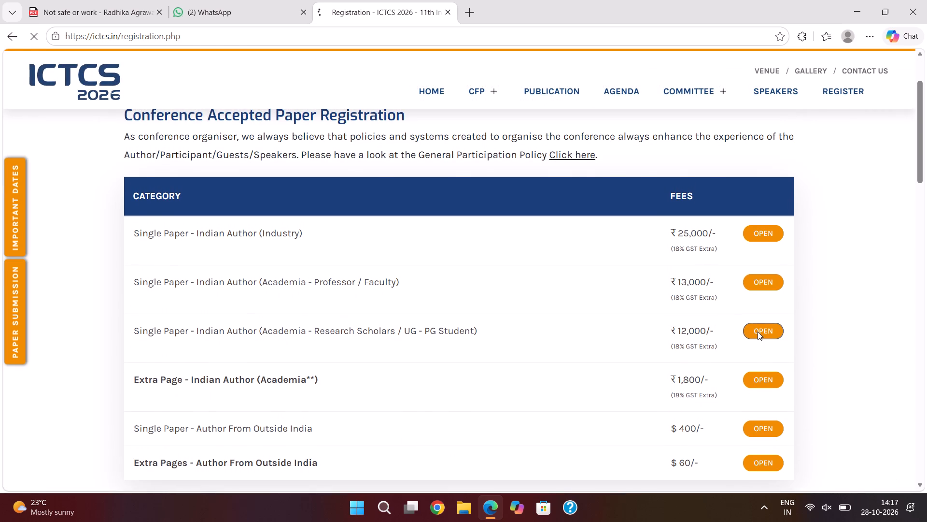
scroll(679, 339, down, 1)
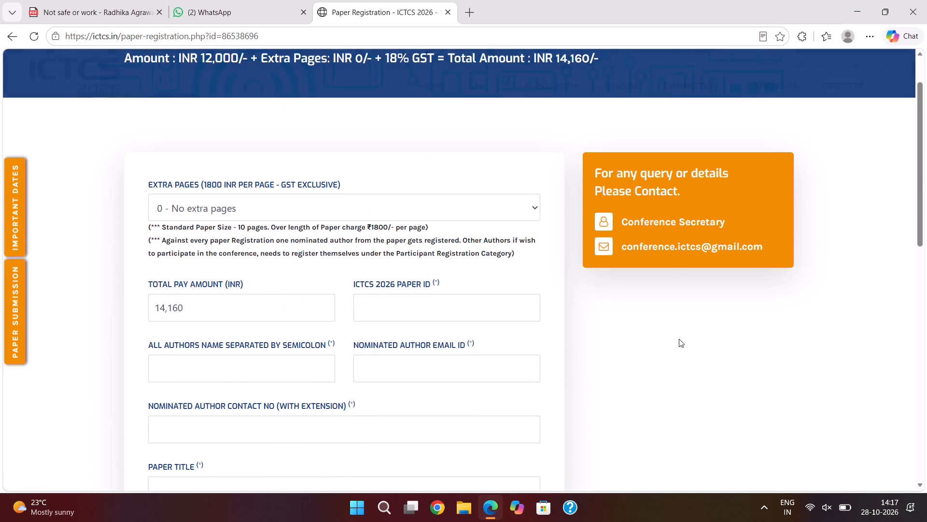
scroll(513, 356, down, 1)
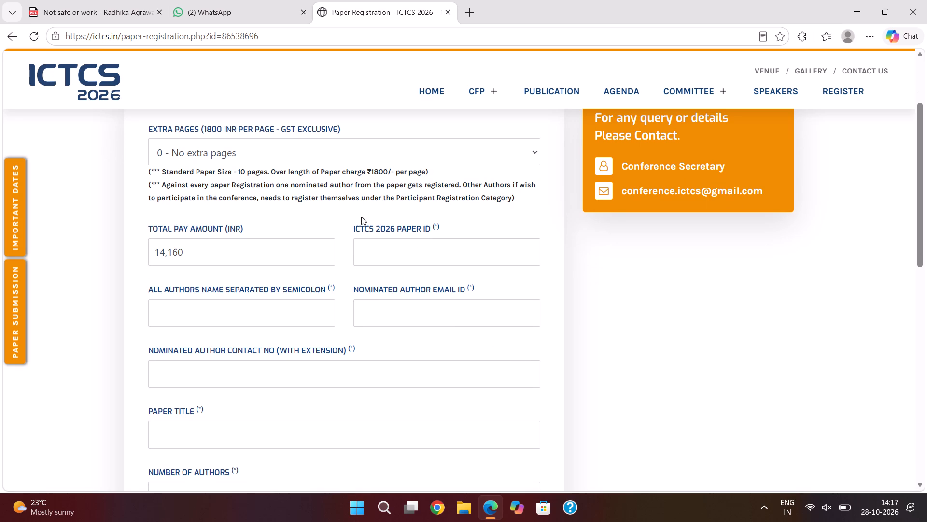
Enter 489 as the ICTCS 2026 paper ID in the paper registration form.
click(368, 247)
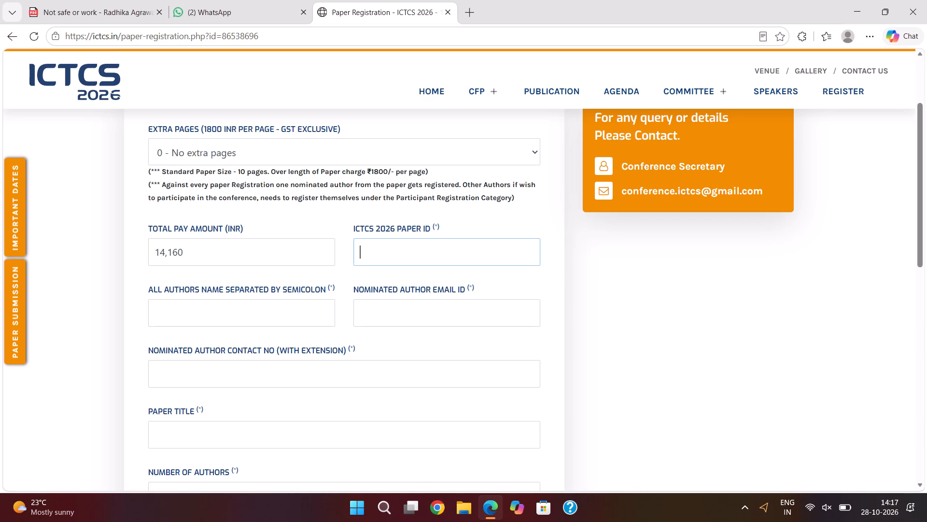
text(489)
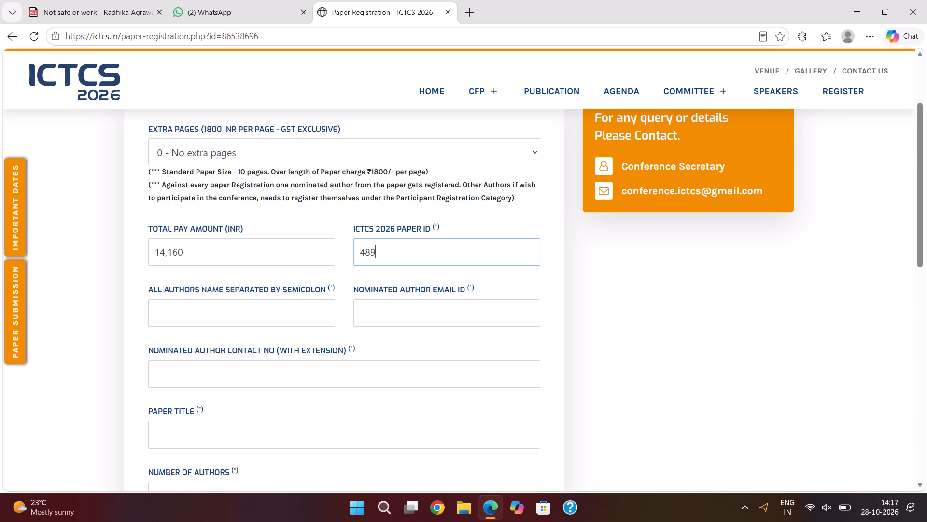
Open the field for all authors' names separated by semicolon for entry in the paper registration form.
click(273, 310)
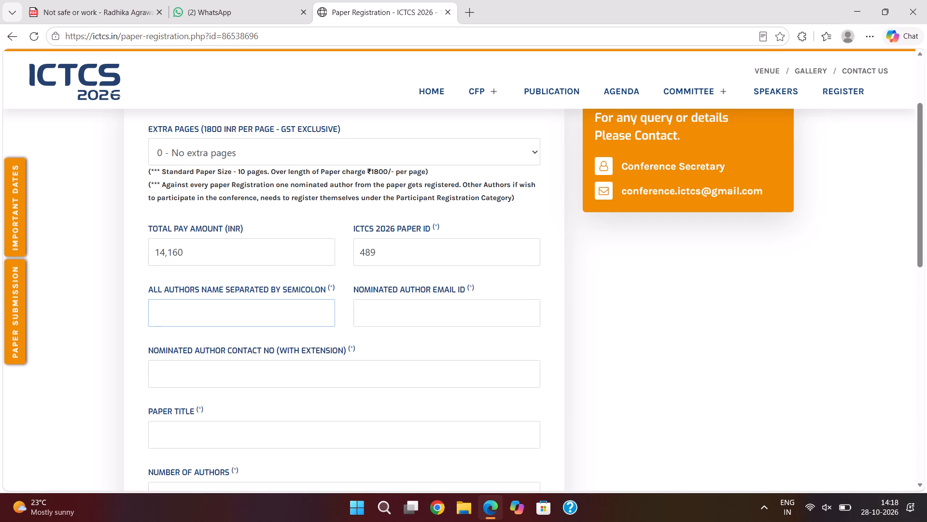
key(Return)
click(200, 312)
scroll(220, 316, up, 1)
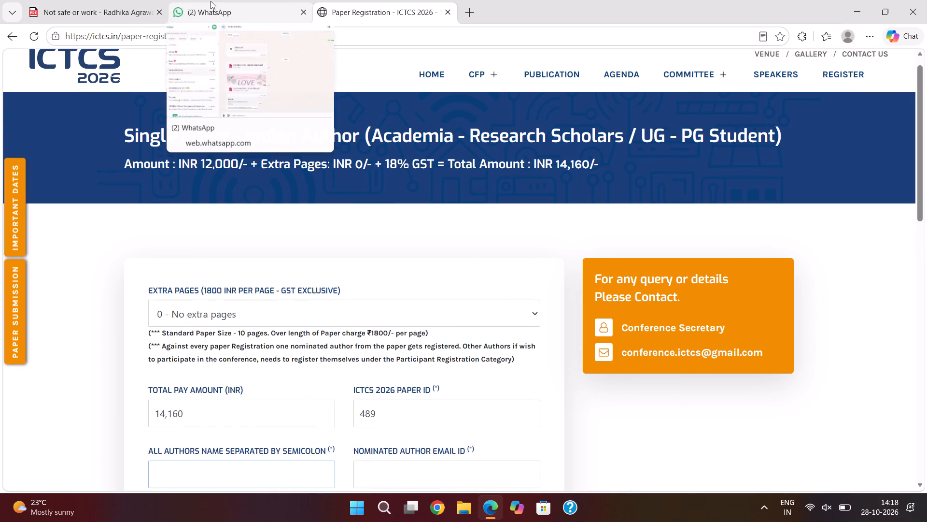
scroll(285, 252, down, 3)
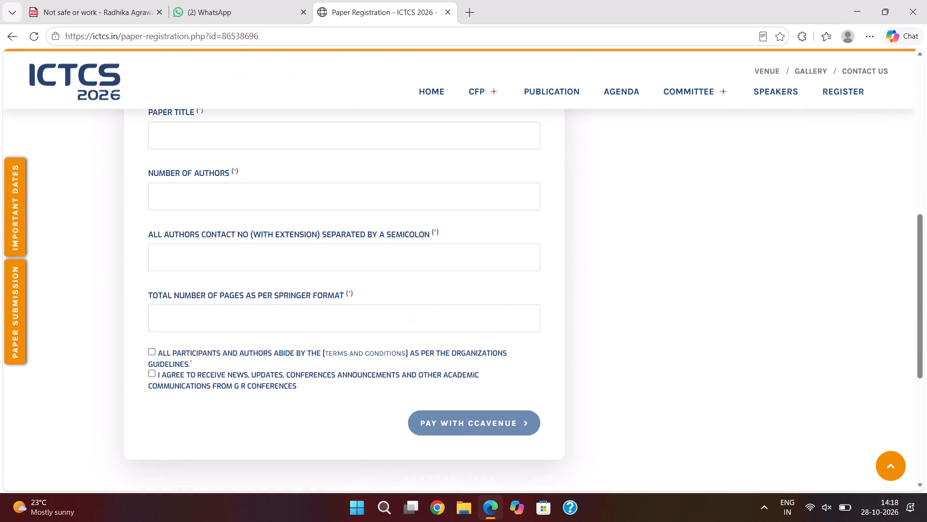
scroll(285, 252, up, 1)
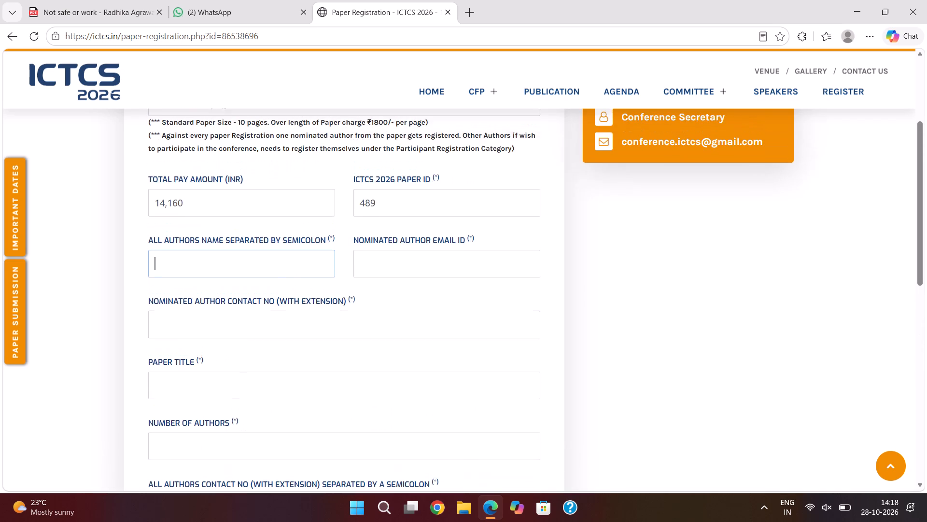
scroll(285, 252, up, 1)
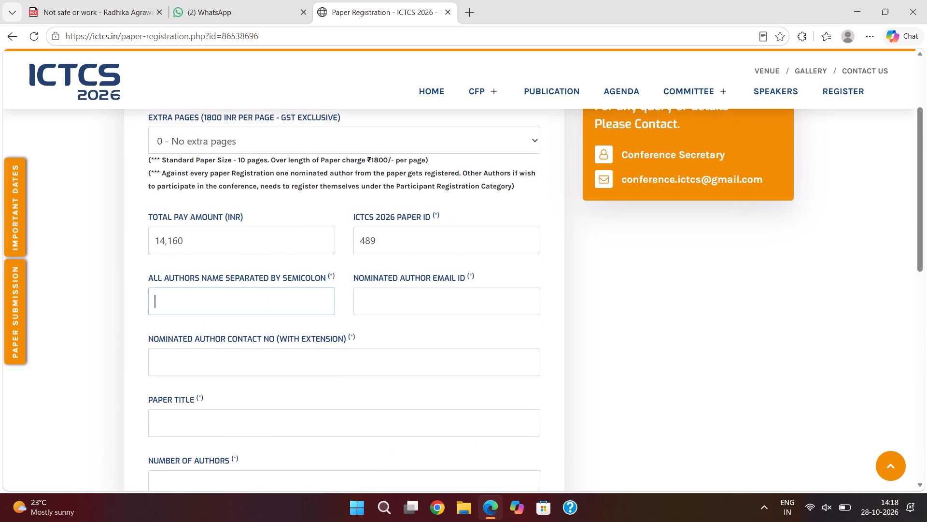
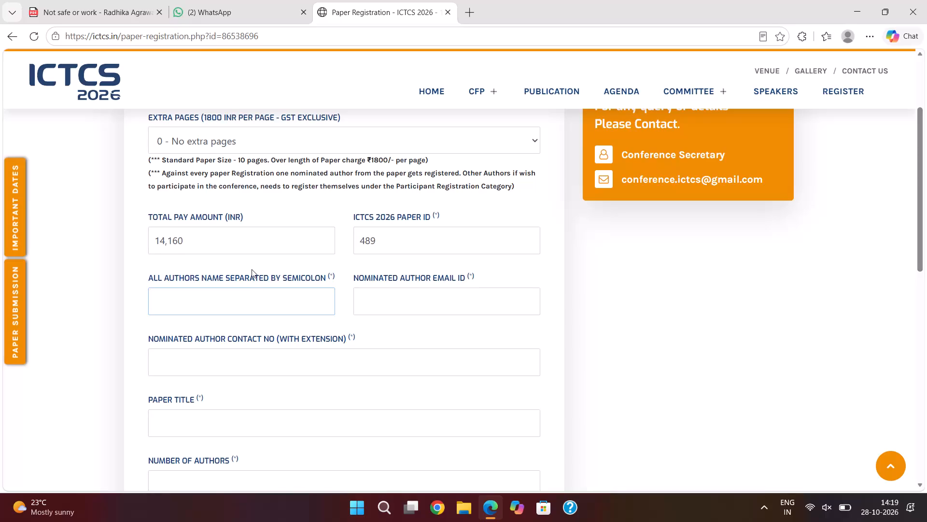
Reopen the registration form for Single Paper - Indian Author (Academia - Research Scholars / UG - PG Student) from the fee table.
scroll(252, 269, up, 2)
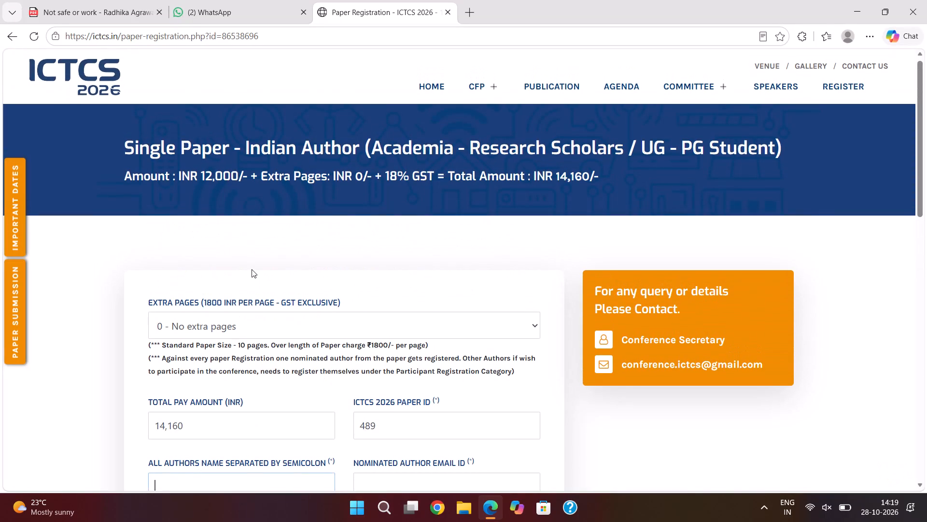
scroll(252, 269, right, 9)
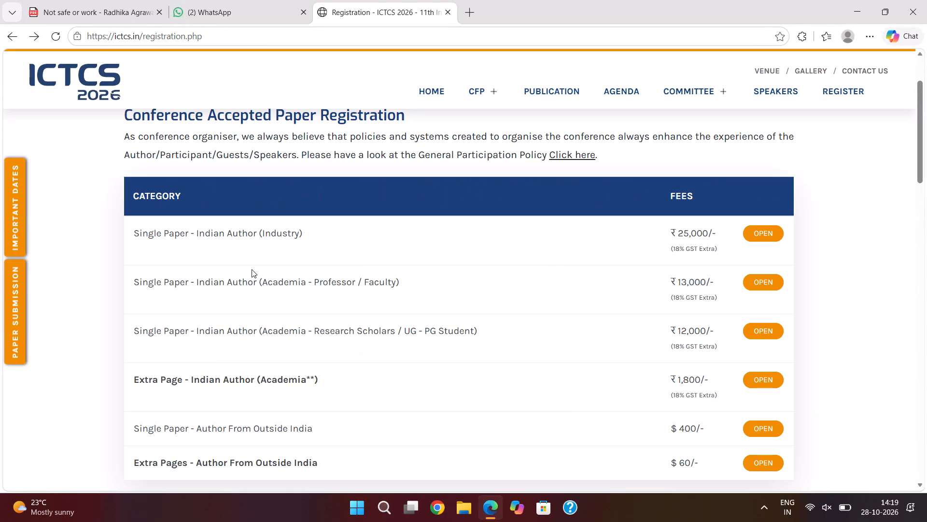
scroll(323, 308, down, 1)
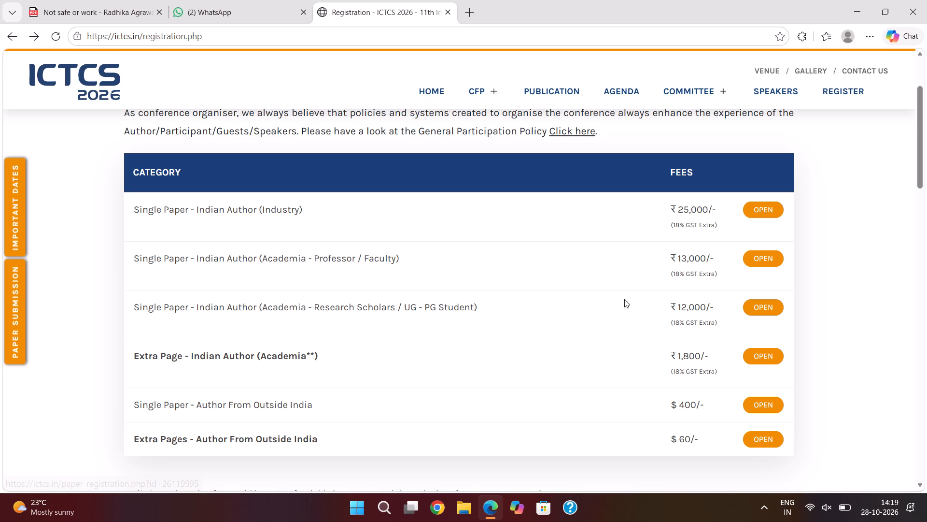
click(757, 306)
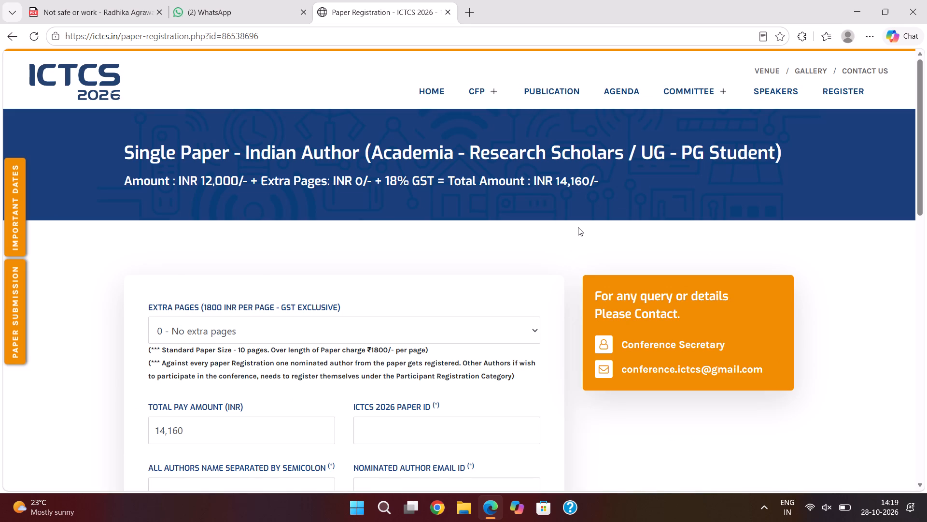
Accept the terms and conditions and agree to receive news and conference announcements at the end of the registration form.
scroll(609, 342, down, 1)
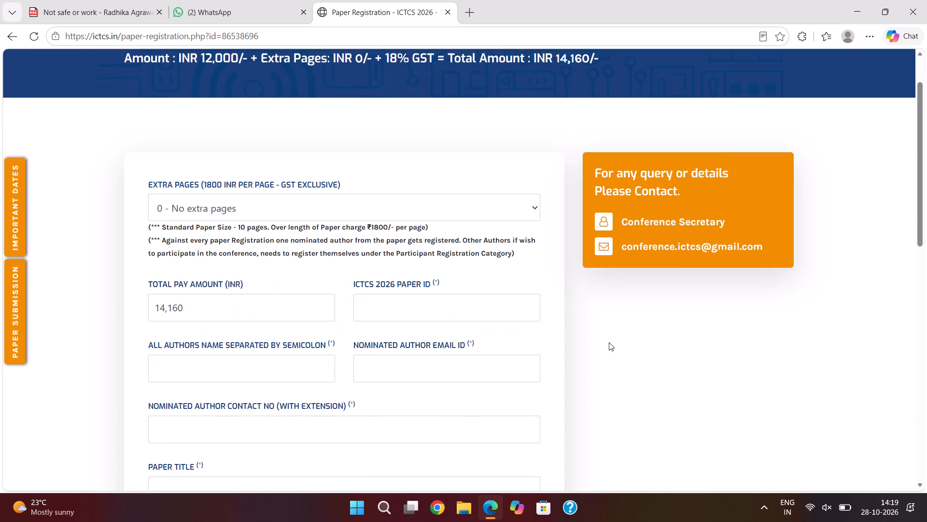
scroll(609, 342, down, 2)
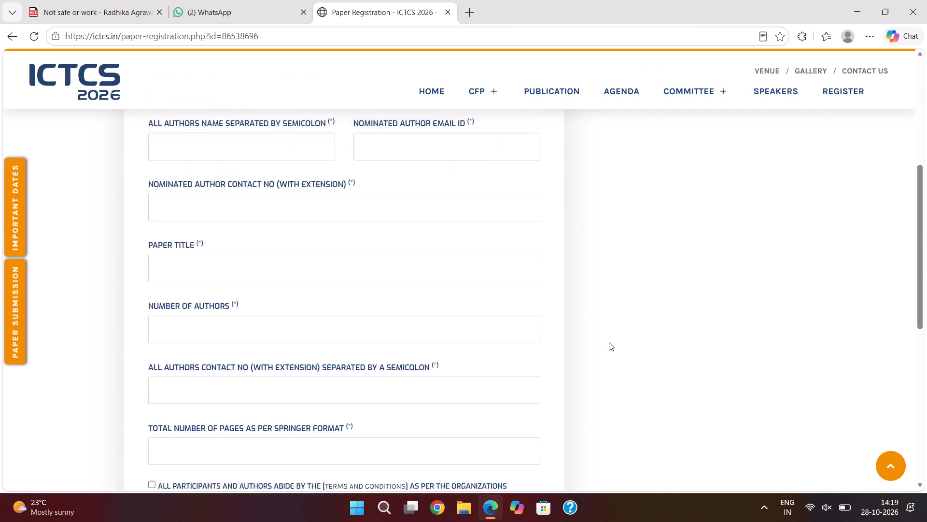
scroll(609, 342, down, 2)
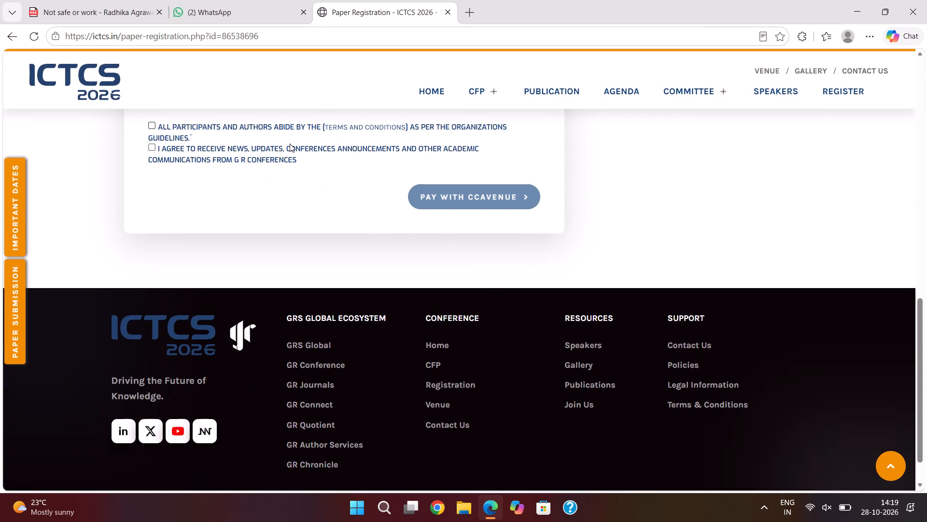
click(278, 130)
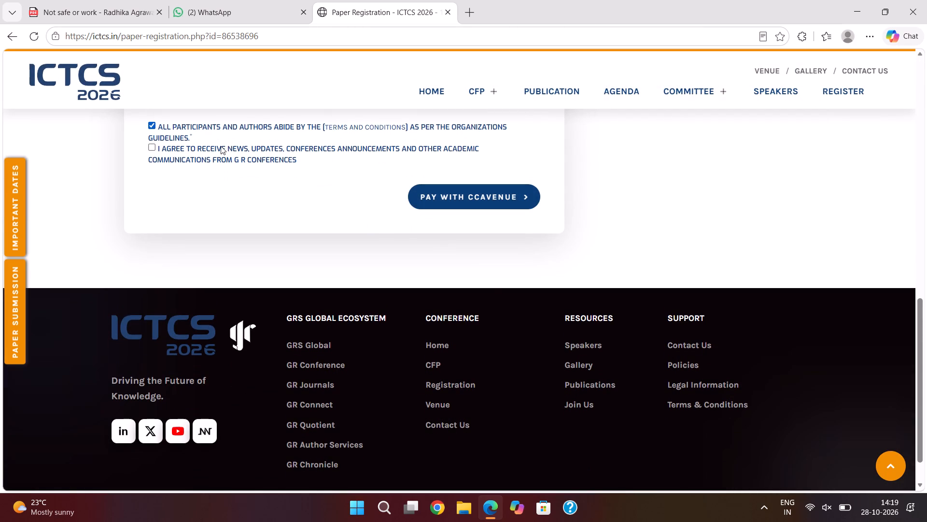
click(221, 146)
scroll(221, 146, up, 1)
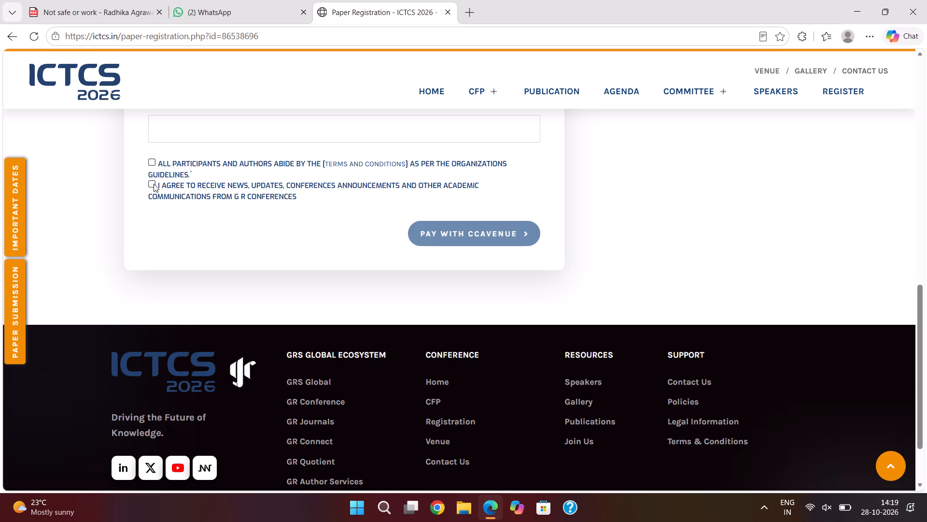
click(154, 184)
click(154, 162)
Divide the total pay amount of 14160 by 5 in Calculator.
scroll(154, 162, up, 3)
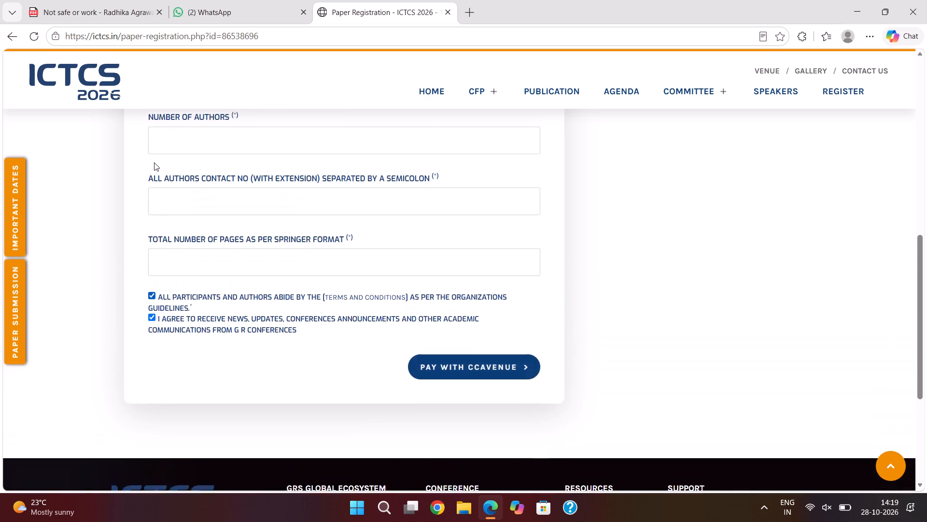
scroll(154, 162, up, 4)
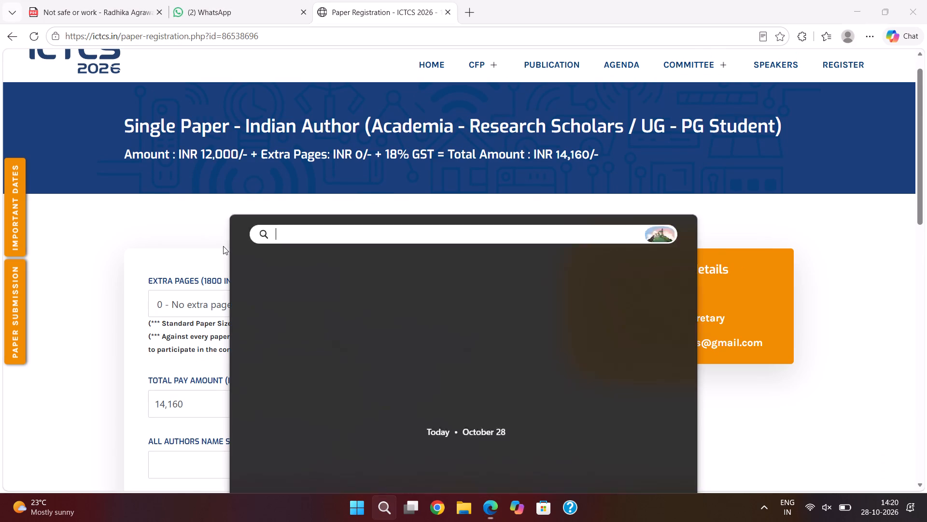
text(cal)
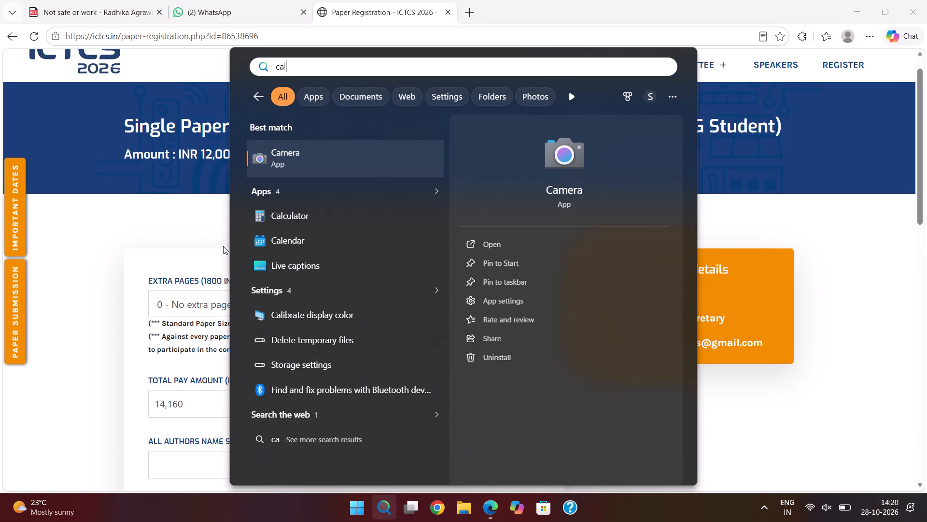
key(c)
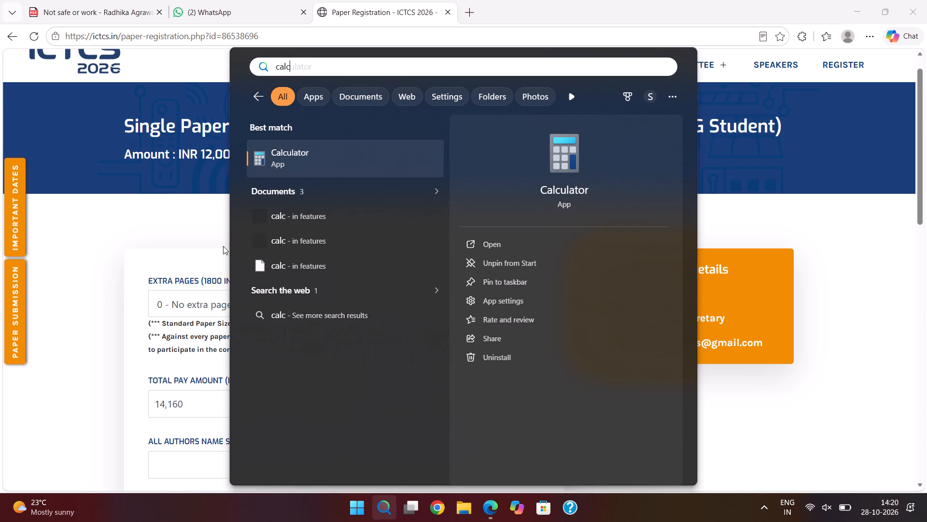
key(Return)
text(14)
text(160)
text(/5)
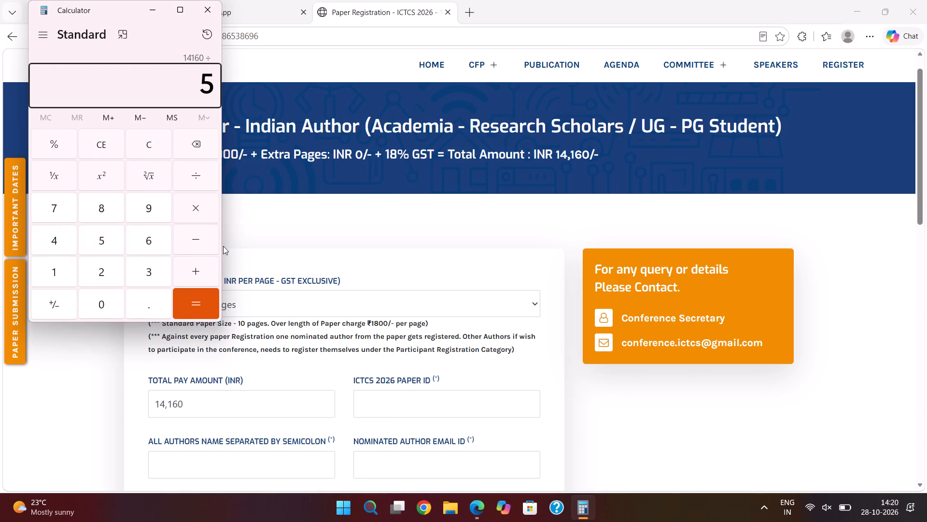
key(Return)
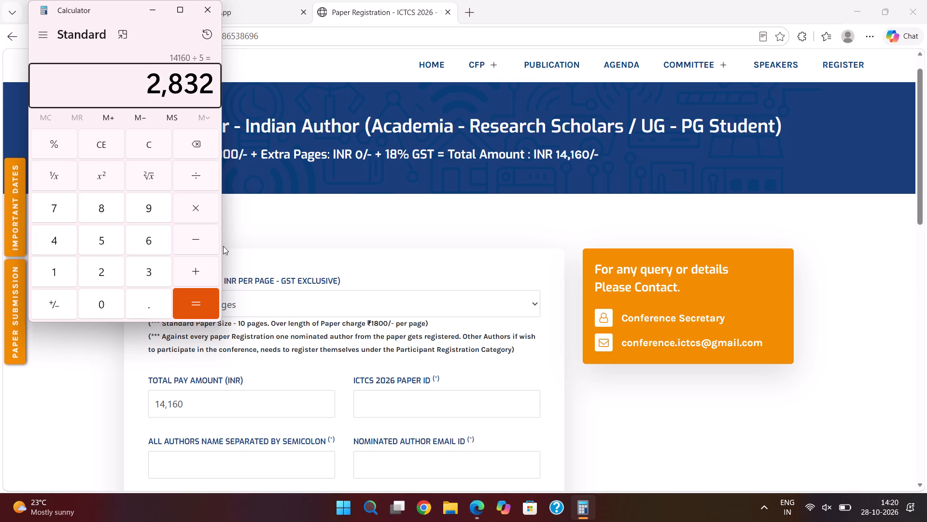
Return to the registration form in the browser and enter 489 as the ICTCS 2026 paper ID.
click(342, 340)
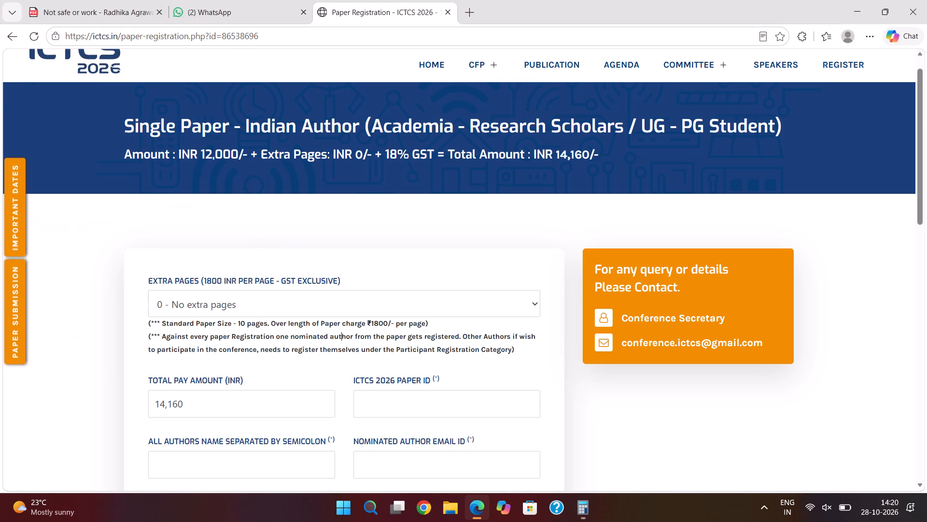
click(338, 308)
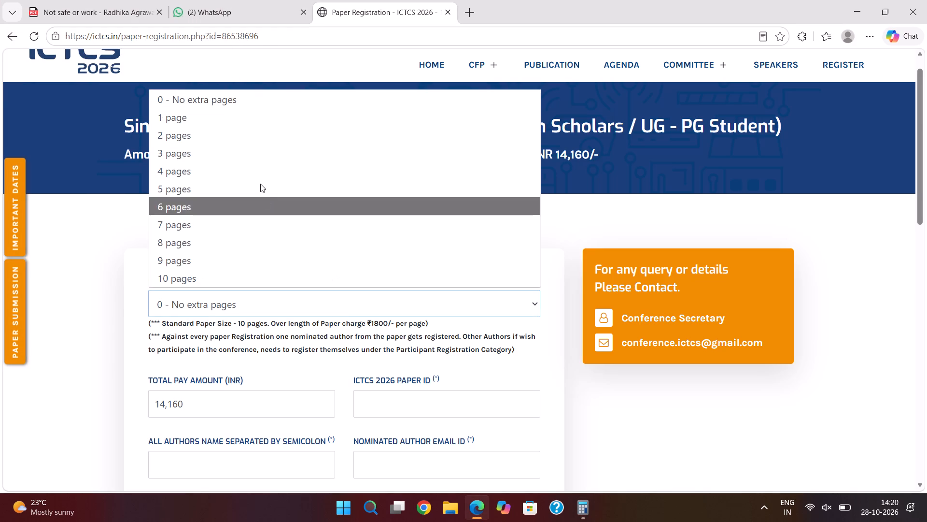
click(342, 324)
click(387, 398)
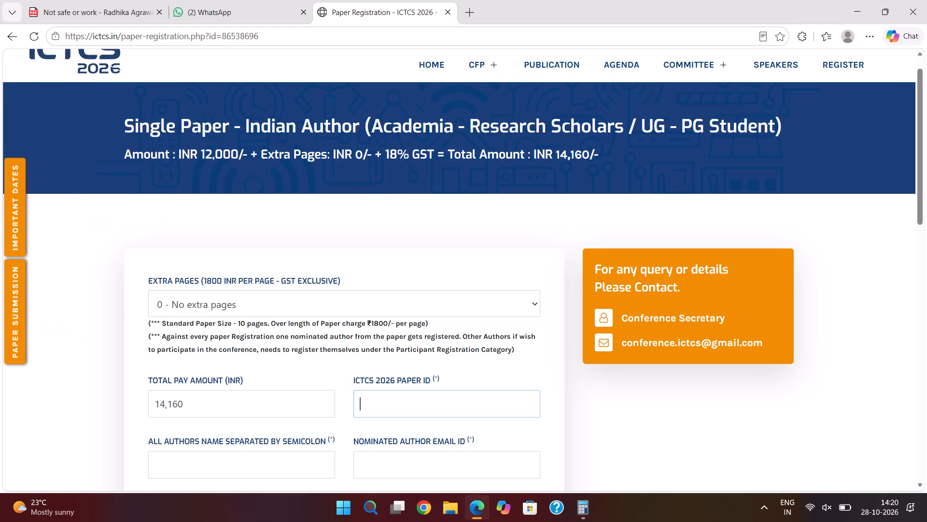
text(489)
Enter the first two authors' names, separated by a comma, in the all authors name field.
scroll(387, 398, down, 1)
click(267, 326)
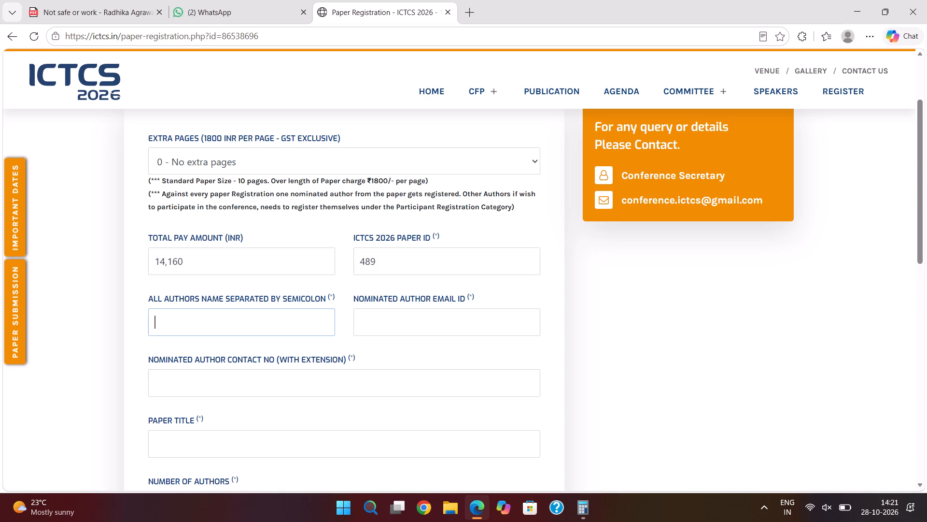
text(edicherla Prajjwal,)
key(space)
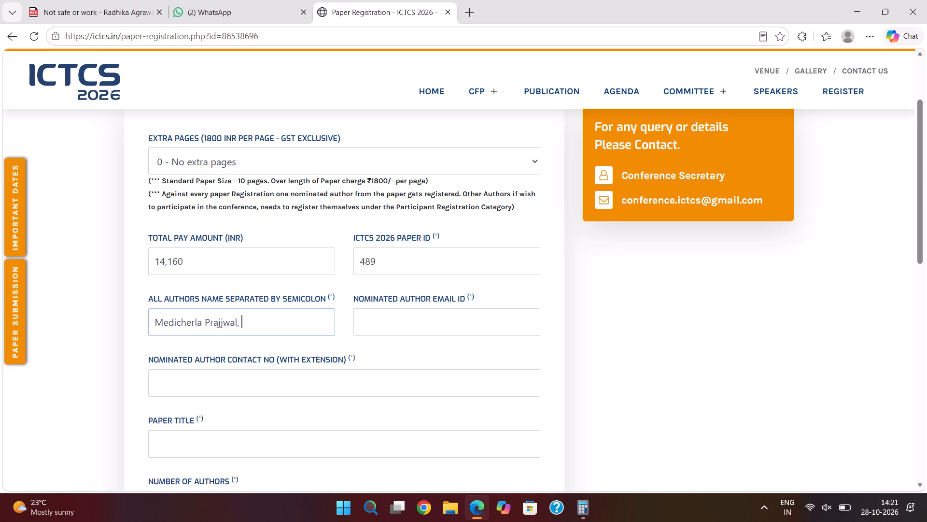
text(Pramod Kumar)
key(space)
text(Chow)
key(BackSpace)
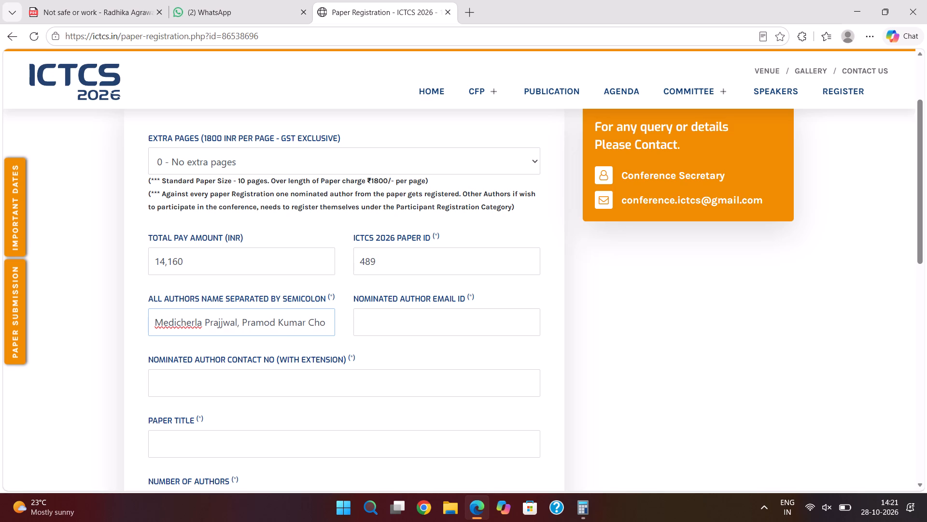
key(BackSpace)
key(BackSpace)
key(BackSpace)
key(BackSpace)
Insert the initial M before the second author's name.
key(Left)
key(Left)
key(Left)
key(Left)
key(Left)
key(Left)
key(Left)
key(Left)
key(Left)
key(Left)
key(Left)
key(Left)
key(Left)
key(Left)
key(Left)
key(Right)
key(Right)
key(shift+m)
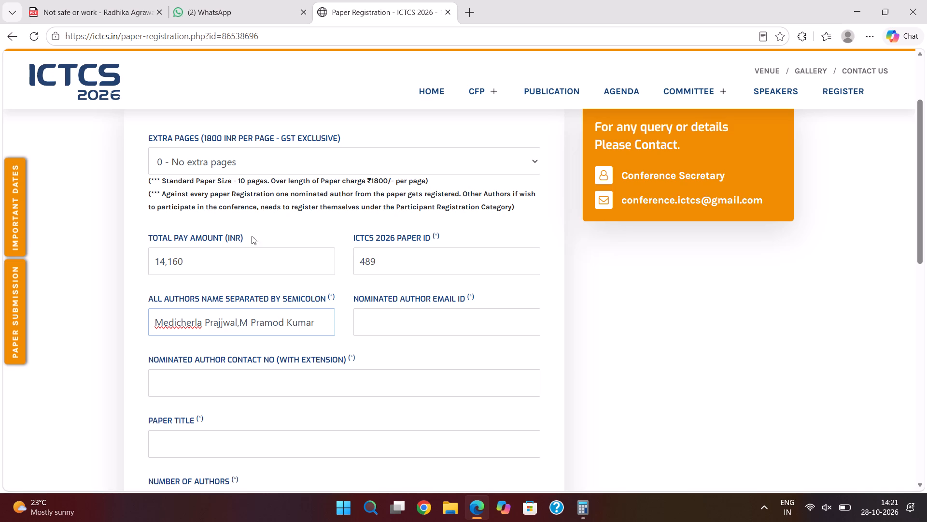
Replace the comma between the two authors' names with a semicolon that has a space on each side.
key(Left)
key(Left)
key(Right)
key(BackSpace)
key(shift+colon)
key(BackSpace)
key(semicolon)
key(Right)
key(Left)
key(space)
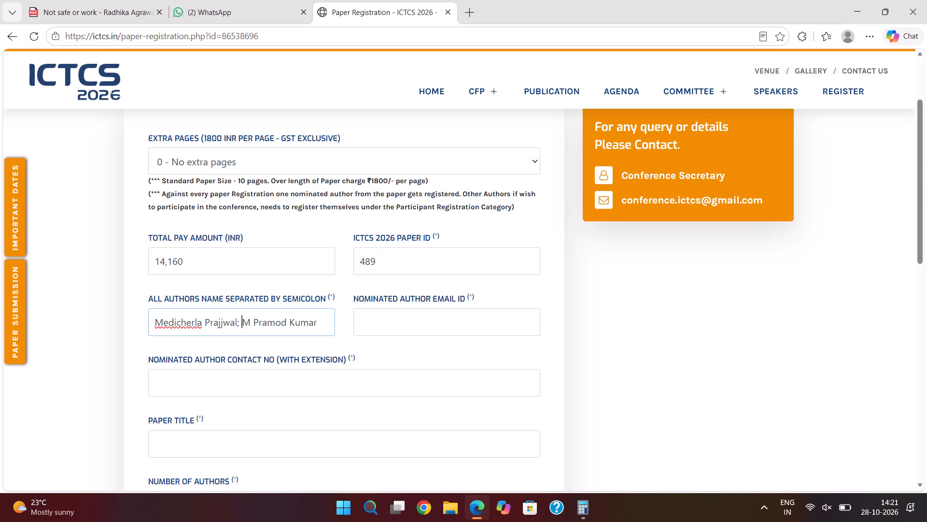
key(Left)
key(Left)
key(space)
Add a spaced semicolon after the second author and begin entering the third author's name.
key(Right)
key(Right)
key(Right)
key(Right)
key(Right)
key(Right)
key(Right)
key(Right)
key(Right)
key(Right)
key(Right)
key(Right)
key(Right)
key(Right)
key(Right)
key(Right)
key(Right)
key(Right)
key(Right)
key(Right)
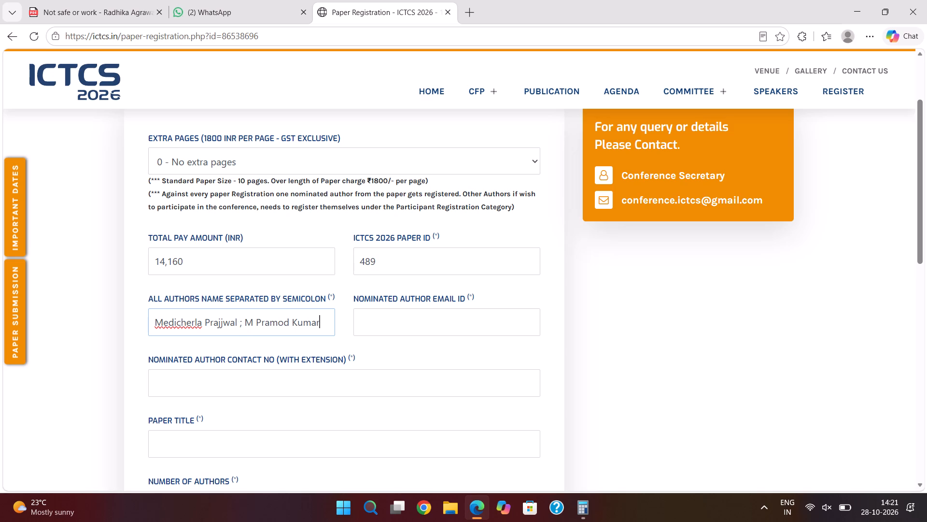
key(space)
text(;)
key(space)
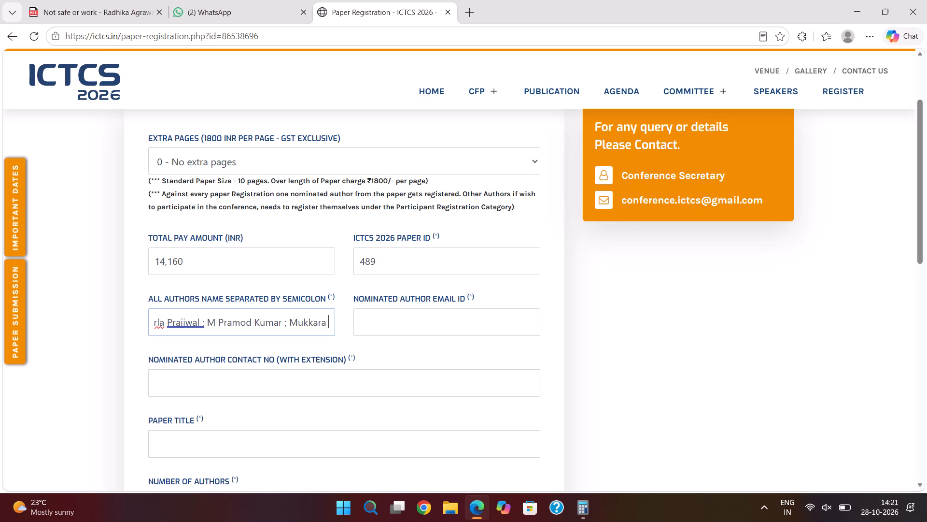
Switch to the open PDF document "Not safe or work".
click(122, 7)
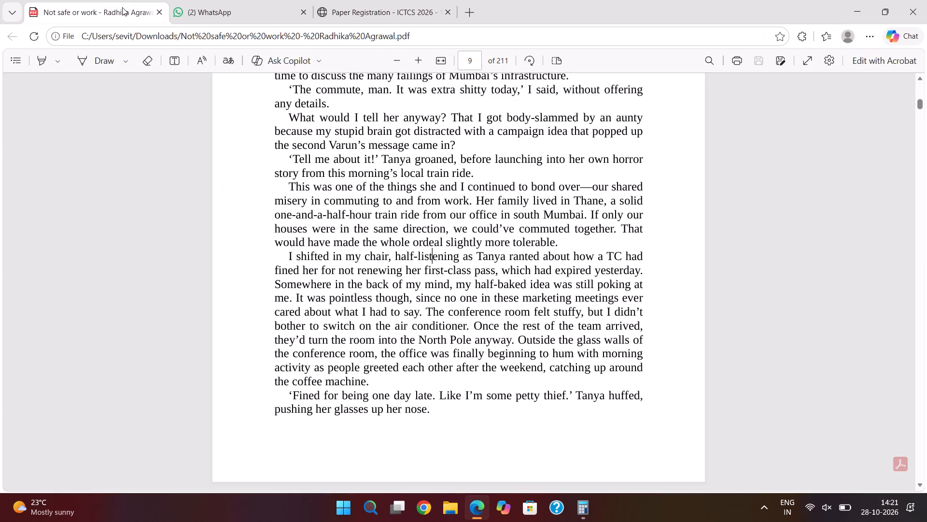
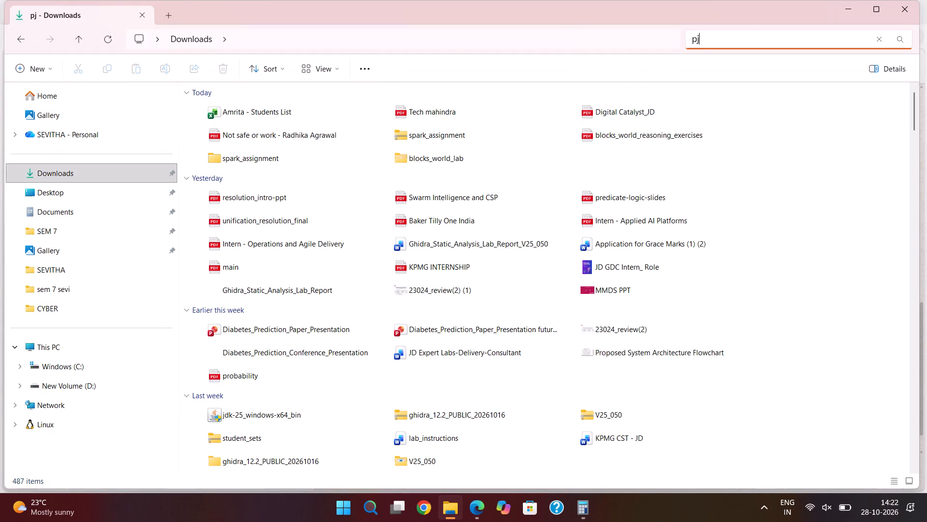
Search the Downloads folder for "phase" and open the PDF Phase_1_conference_1 (1).
key(BackSpace)
text(hase)
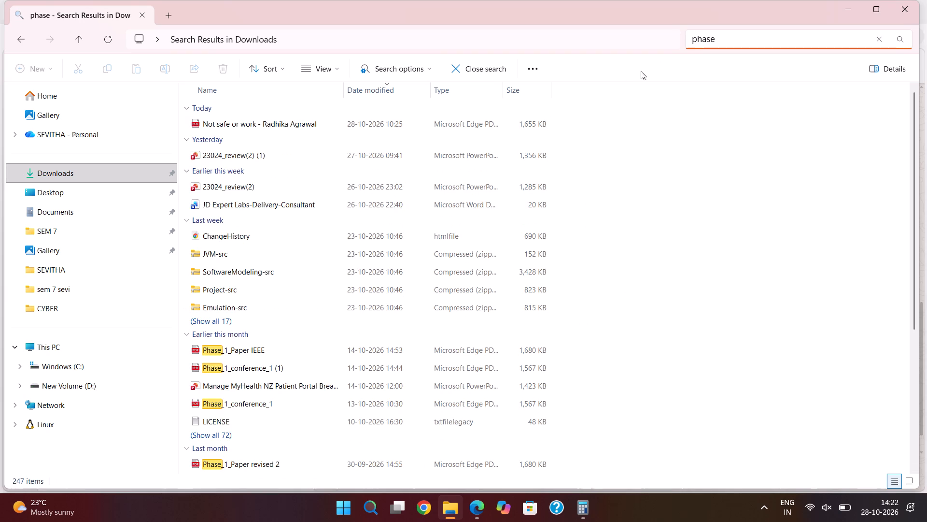
click(267, 365)
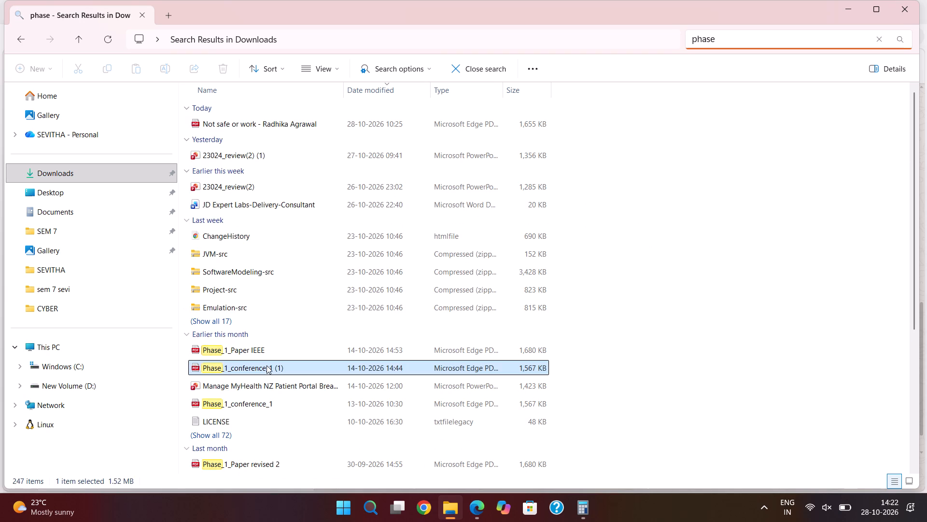
click(282, 349)
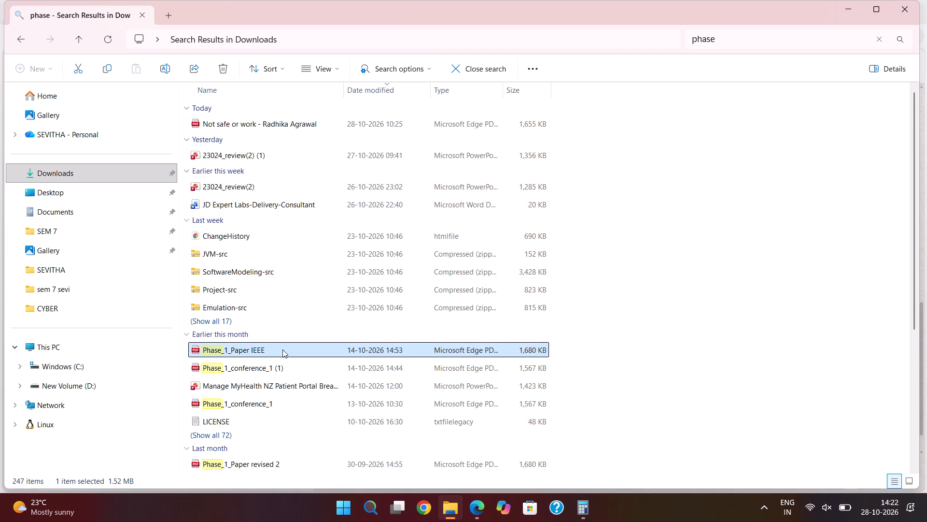
double_click(282, 363)
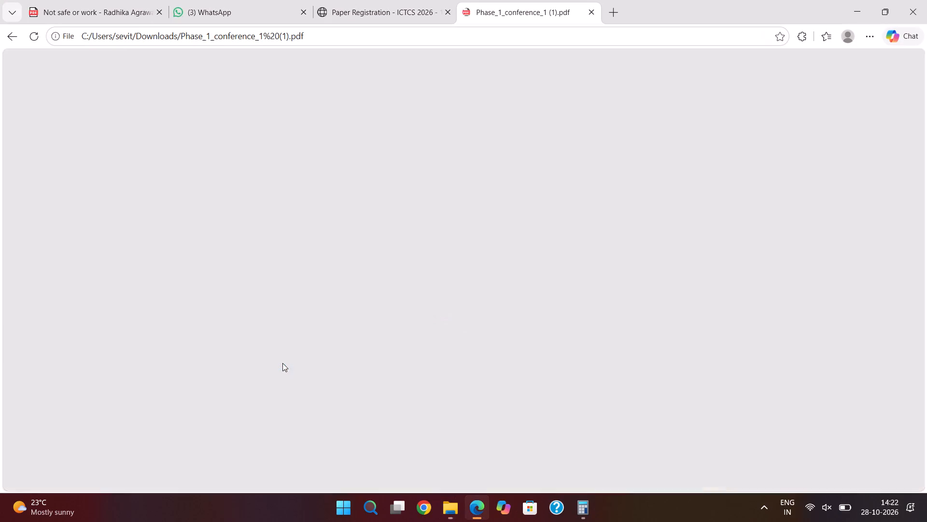
Copy the names of all authors after the first one from the author line under the paper's title.
scroll(411, 219, up, 1)
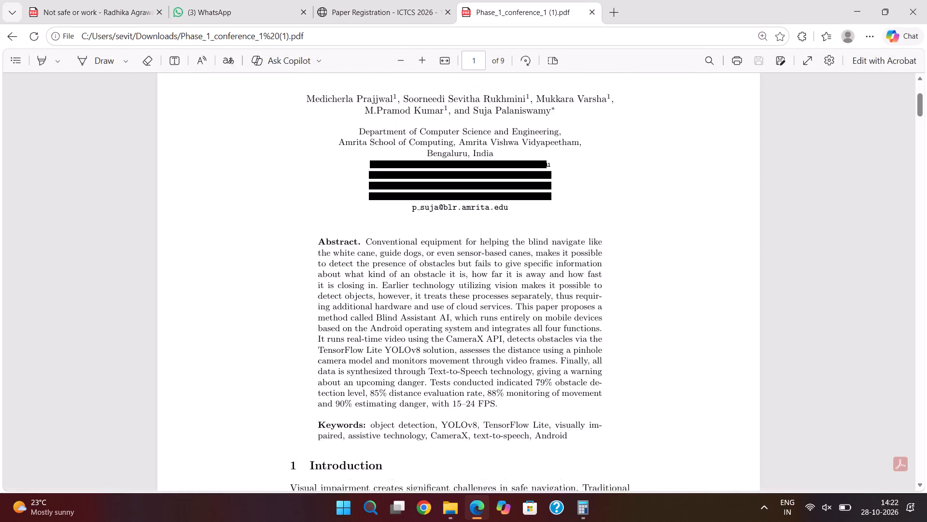
scroll(411, 219, up, 1)
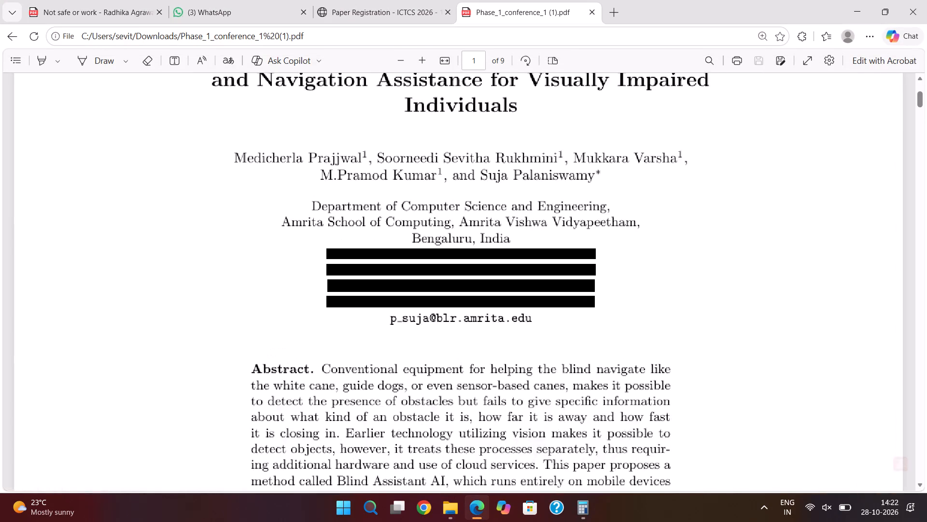
scroll(455, 142, up, 1)
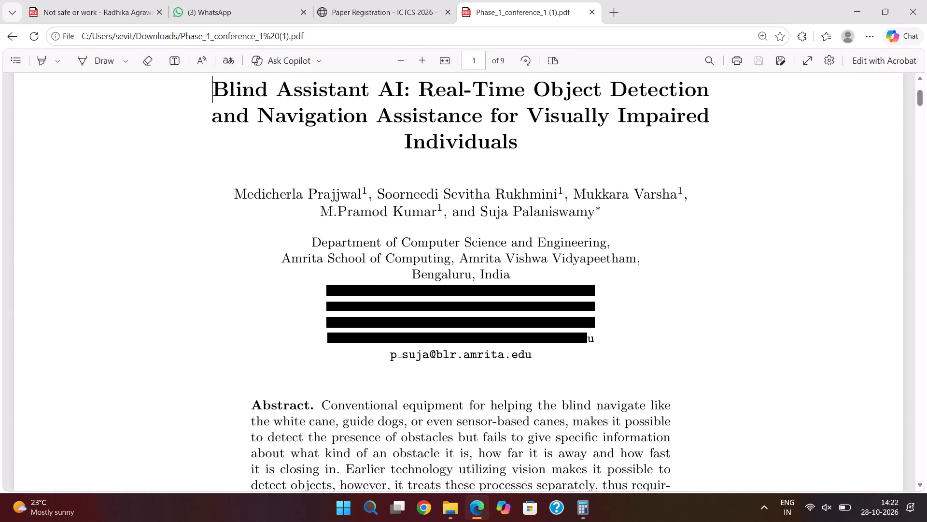
drag(373, 195, 382, 196)
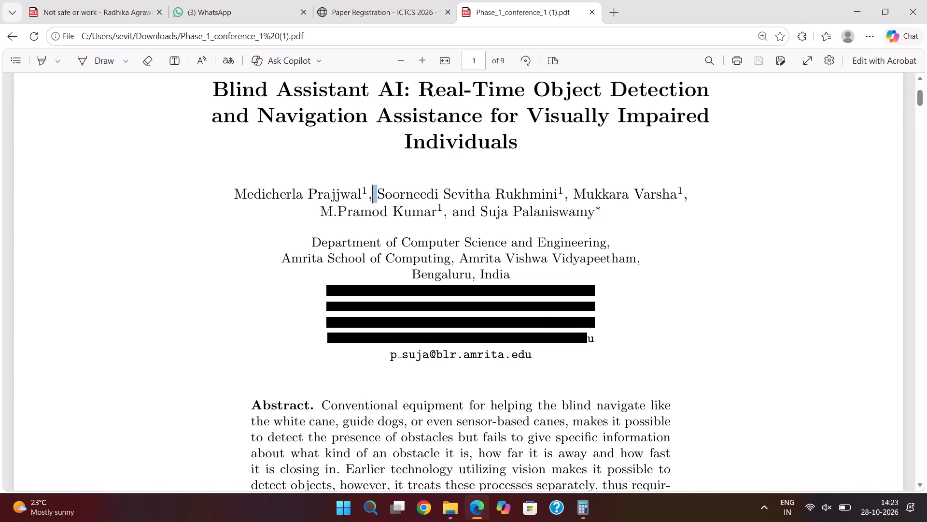
drag(382, 196, 598, 217)
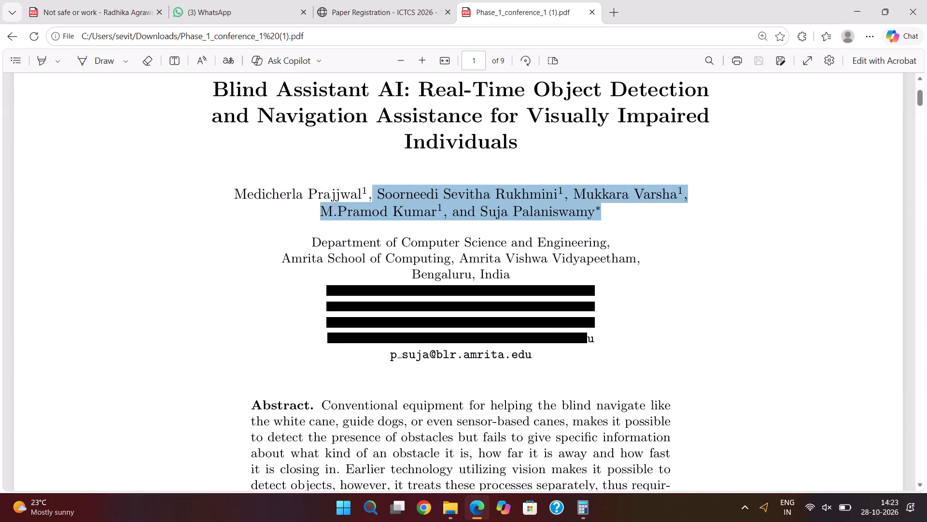
drag(598, 217, 594, 219)
key(ctrl+c)
Return to the ICTCS 2026 registration form and replace everything after the first author's semicolon in the authors field with the copied names.
key(alt+Tab)
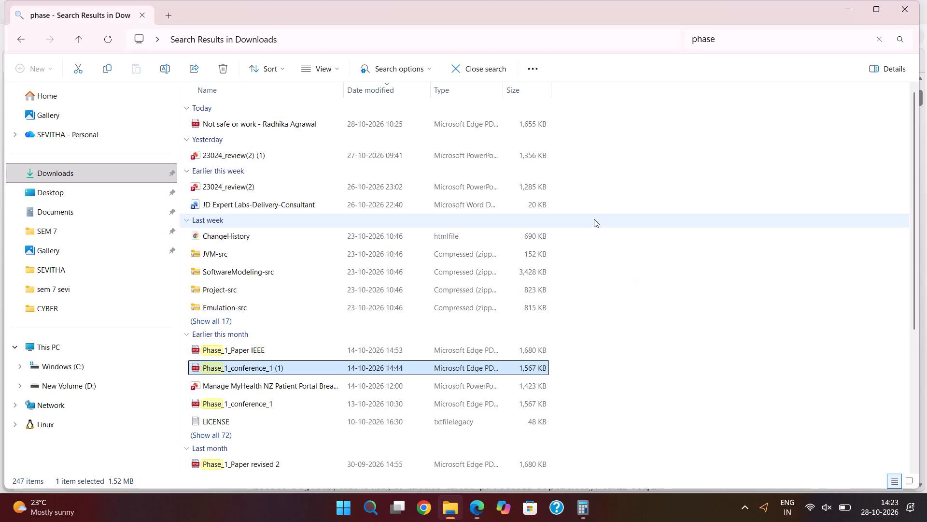
key(alt+Tab)
key(alt+Tab)
key(alt+Tab)
key(alt+Tab)
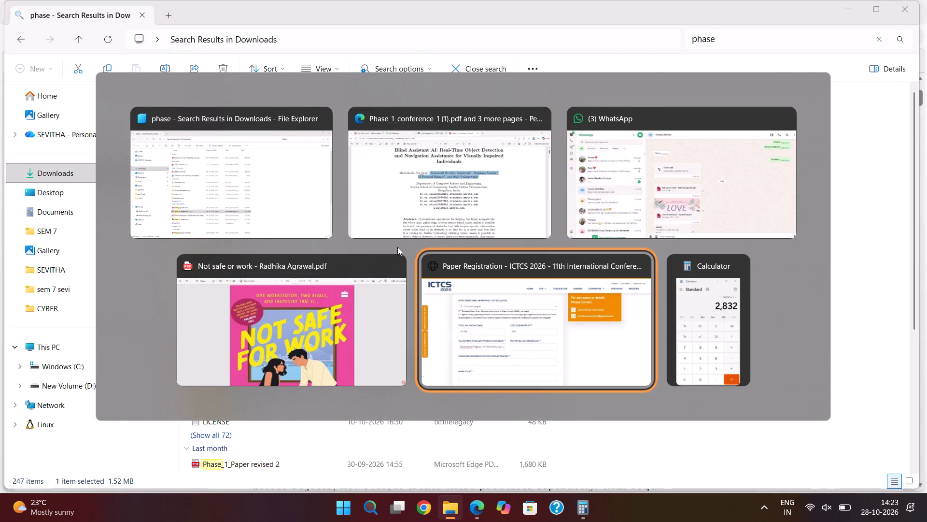
click(269, 317)
key(ctrl+a)
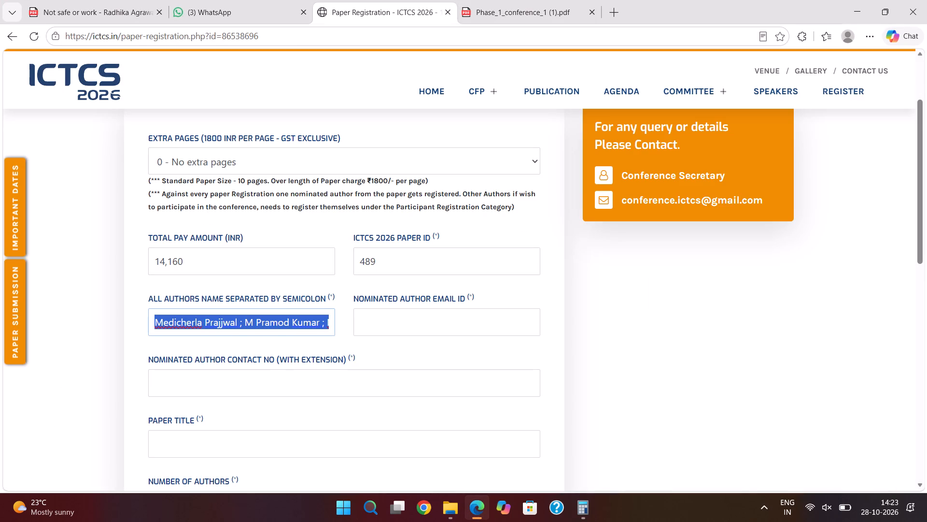
key(Right)
key(BackSpace)
key(BackSpace)
key(BackSpace)
key(BackSpace)
key(BackSpace)
key(BackSpace)
key(BackSpace)
key(BackSpace)
key(BackSpace)
key(BackSpace)
key(BackSpace)
key(BackSpace)
key(BackSpace)
key(BackSpace)
key(BackSpace)
key(BackSpace)
key(BackSpace)
key(BackSpace)
key(BackSpace)
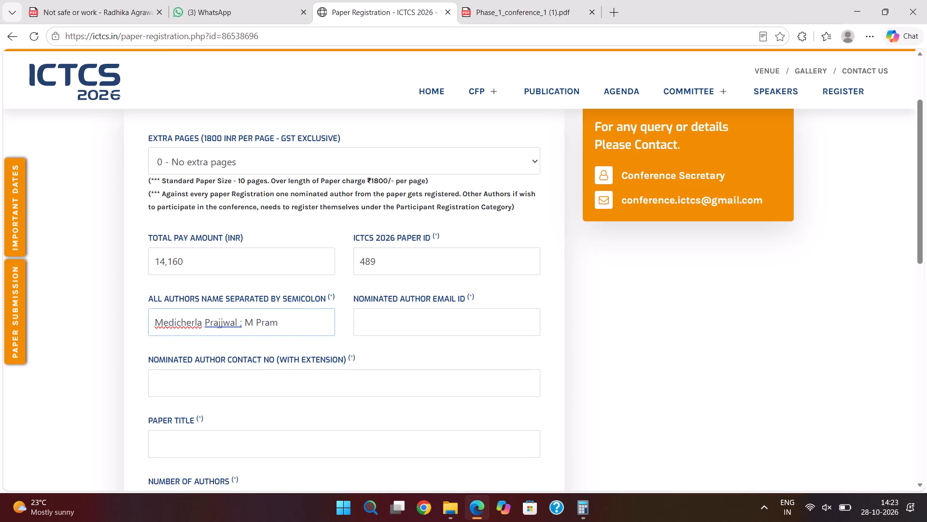
key(BackSpace)
key(BackSpace)
key(BackSpace)
key(BackSpace)
key(BackSpace)
key(BackSpace)
key(ctrl+v)
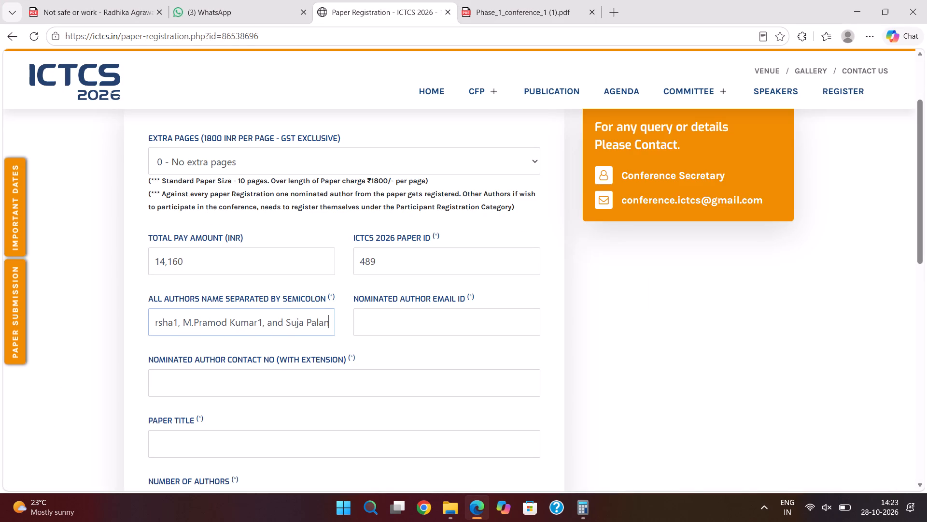
Remove the word "and" with its extra space before the last author, and the 1 after the fourth author's name.
key(Left)
key(Left)
key(Left)
key(Left)
key(Left)
key(Left)
key(Left)
key(Left)
key(Left)
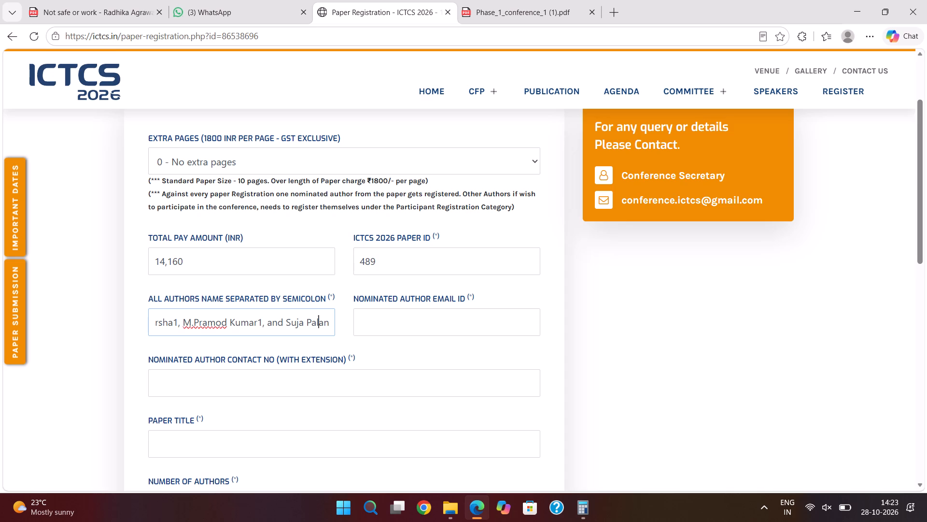
key(Left)
key(BackSpace)
key(BackSpace)
key(BackSpace)
key(BackSpace)
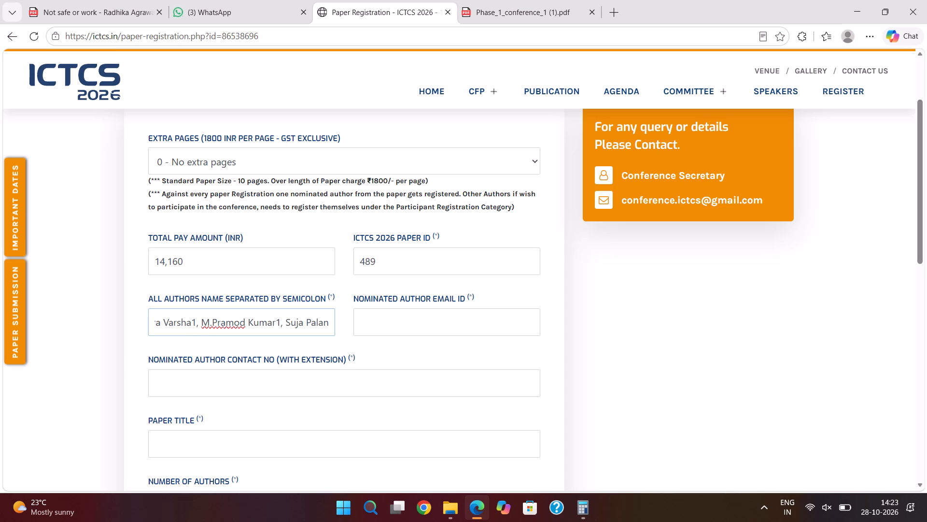
key(BackSpace)
key(Left)
key(BackSpace)
Delete the 1 after the third author's name and the space following its comma.
key(Left)
key(Left)
key(Left)
key(Left)
key(Left)
key(Left)
key(Left)
key(Left)
key(Left)
key(Left)
key(Left)
key(Left)
key(Left)
key(Left)
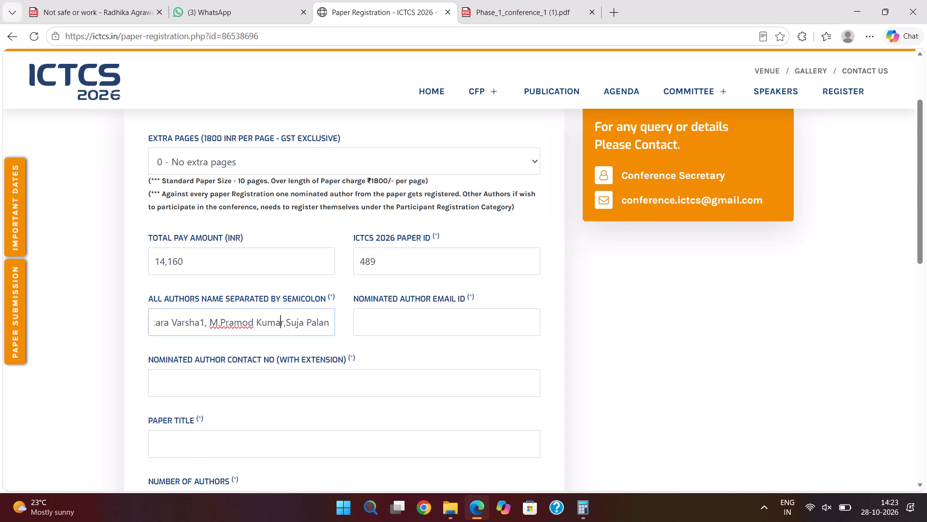
key(Left)
key(Right)
key(BackSpace)
key(Left)
key(BackSpace)
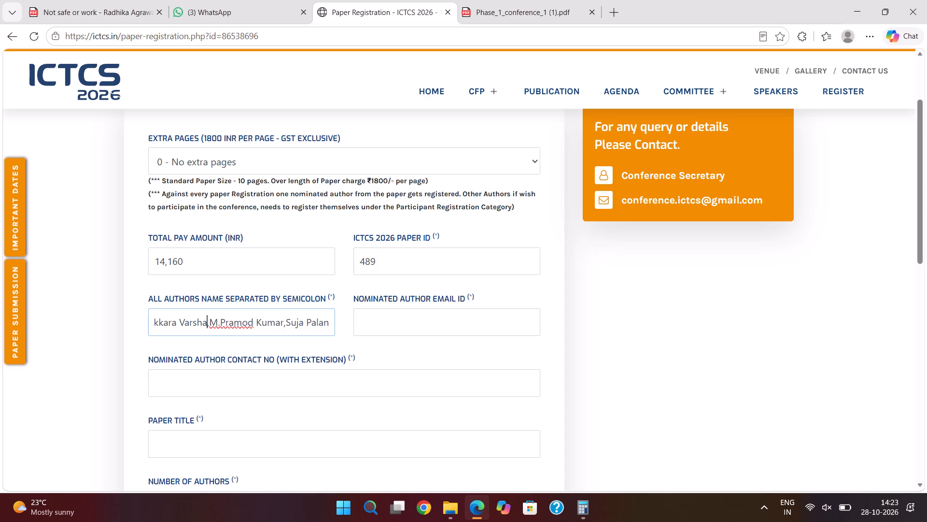
Delete the 1 after the second author's name in the authors field.
key(Left)
key(Left)
key(Left)
key(Left)
key(Left)
key(Left)
key(Left)
key(Left)
key(Left)
key(Left)
key(Left)
key(Left)
key(Left)
key(Left)
key(Left)
key(Left)
key(Left)
key(Left)
key(Left)
key(Left)
key(Right)
key(Right)
key(Right)
key(Right)
key(Right)
key(Right)
key(Right)
key(Right)
key(Right)
key(Right)
key(Right)
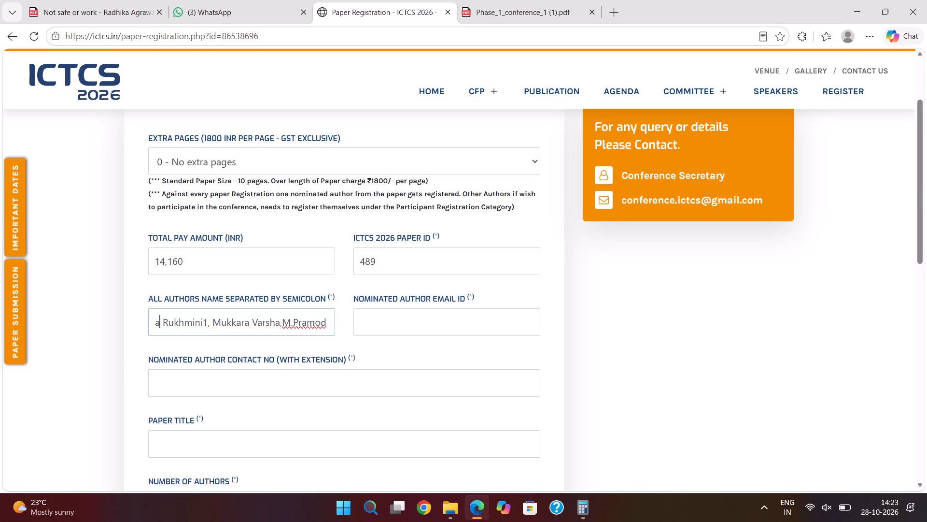
key(BackSpace)
Replace the comma after the second author's name in the authors field with a semicolon that has a space on each side.
key(Left)
key(Left)
key(Left)
key(Left)
key(Left)
key(Left)
key(Left)
key(Left)
key(Left)
key(Left)
key(Left)
key(Left)
key(Left)
key(Left)
key(Left)
key(Left)
key(Left)
key(Left)
key(Left)
key(Left)
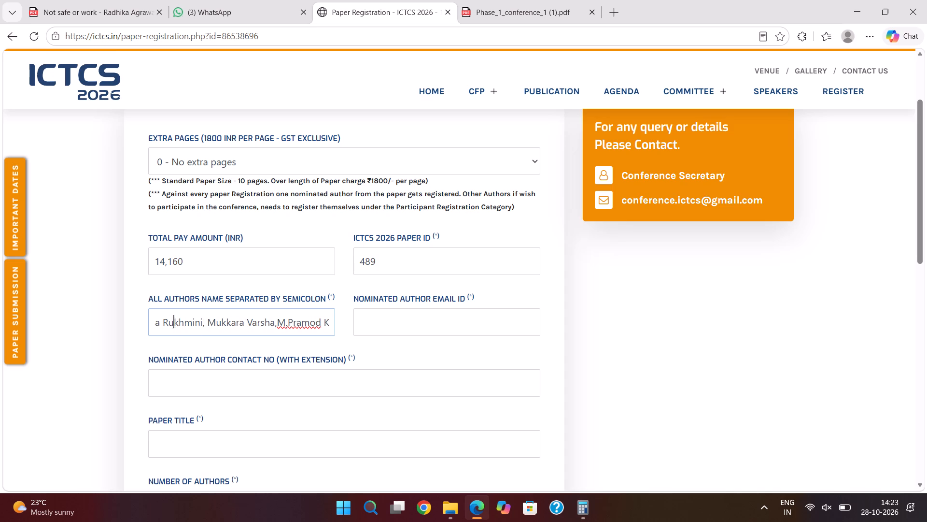
key(Left)
key(Left)
key(Left)
key(Left)
key(Left)
key(Left)
key(Left)
key(Left)
key(Left)
key(Left)
key(Left)
key(Left)
key(Left)
key(Left)
key(Left)
key(Left)
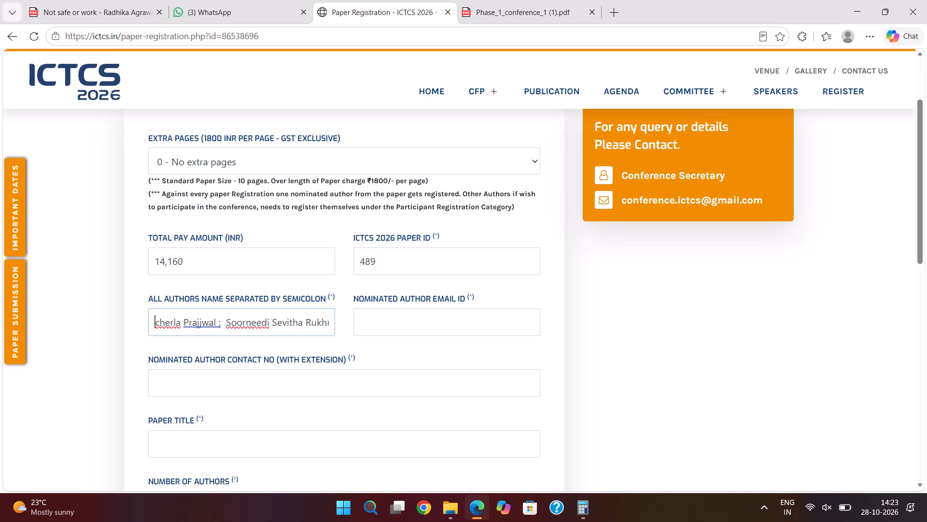
key(Right)
key(Right)
key(Right)
key(Right)
key(Right)
key(Right)
key(Right)
key(Right)
key(Right)
key(Right)
key(Right)
key(Right)
key(Right)
key(Right)
key(Right)
key(Right)
key(Right)
key(Right)
key(Right)
key(Right)
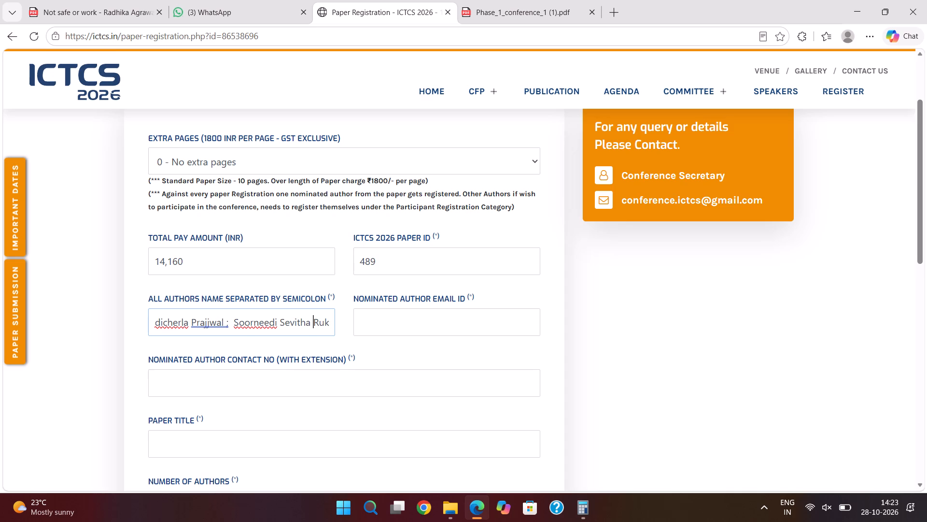
key(Left)
key(Left)
key(BackSpace)
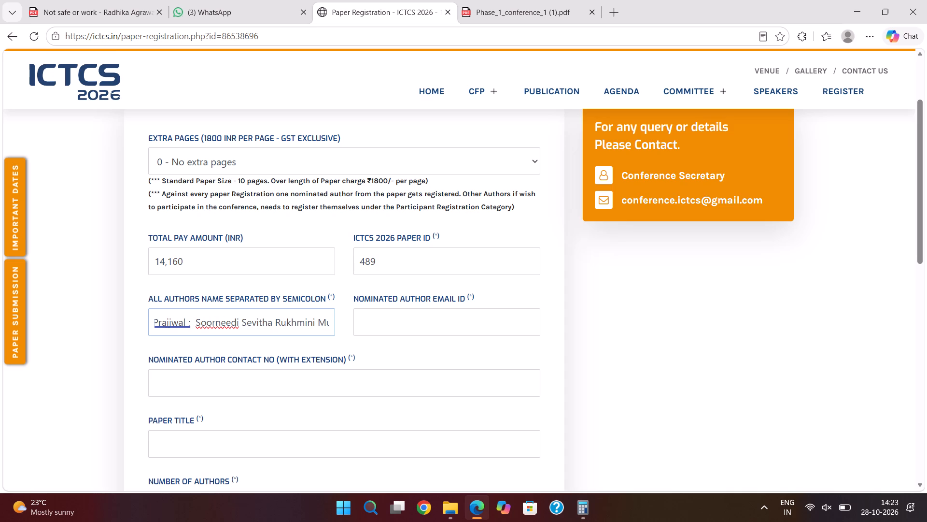
key(space)
text(;)
key(space)
Replace the comma after the third author's name in the authors field with a semicolon.
key(Right)
key(Right)
key(Right)
key(Right)
key(Right)
key(Right)
key(Right)
key(Right)
key(Right)
key(Right)
key(Right)
key(Right)
key(Right)
key(Right)
key(Right)
key(Right)
key(Right)
key(Right)
key(Right)
key(Right)
key(Left)
key(Left)
key(Left)
key(Left)
key(Left)
key(Left)
key(Left)
key(Left)
key(Left)
key(Left)
key(Left)
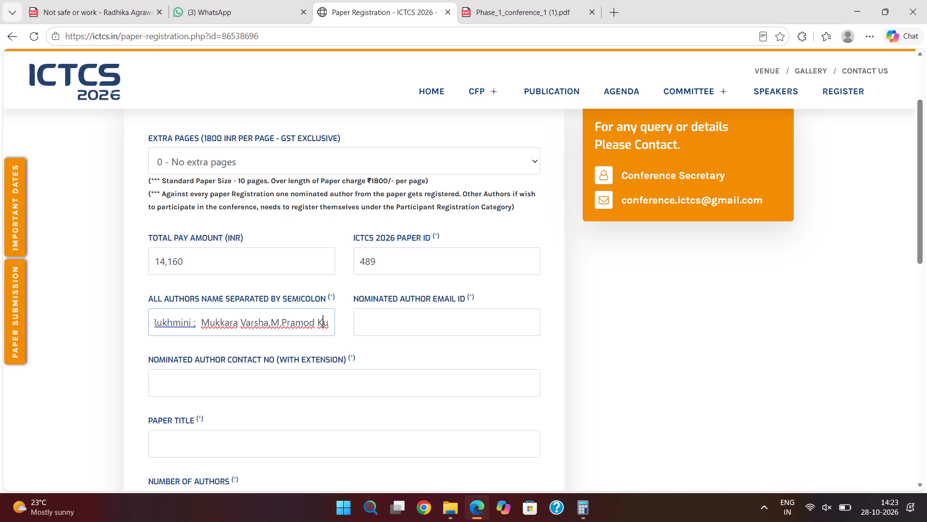
key(BackSpace)
key(semicolon)
Replace the comma after the fourth author's name in the authors field with a semicolon.
key(Right)
key(Right)
key(Right)
key(Right)
key(Right)
key(Right)
key(Right)
key(Right)
key(Right)
key(Right)
key(Right)
key(Right)
key(Right)
key(Right)
key(Right)
key(Right)
key(Right)
key(Right)
key(Right)
key(Right)
key(Left)
key(Left)
key(Left)
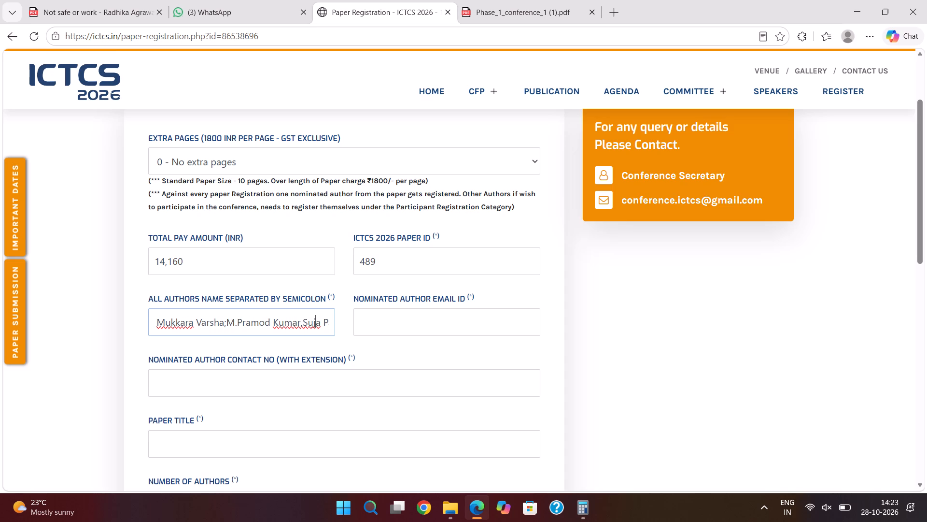
key(Left)
key(Left)
key(Left)
key(BackSpace)
key(semicolon)
Check the end of the authors field to see whether the last author's surname is complete.
key(Right)
key(Right)
key(Right)
key(Right)
key(Right)
key(Right)
key(Right)
key(Right)
key(Right)
key(Right)
key(Right)
key(Right)
key(Right)
key(Right)
key(Right)
key(Right)
key(Right)
key(Right)
key(Right)
key(Right)
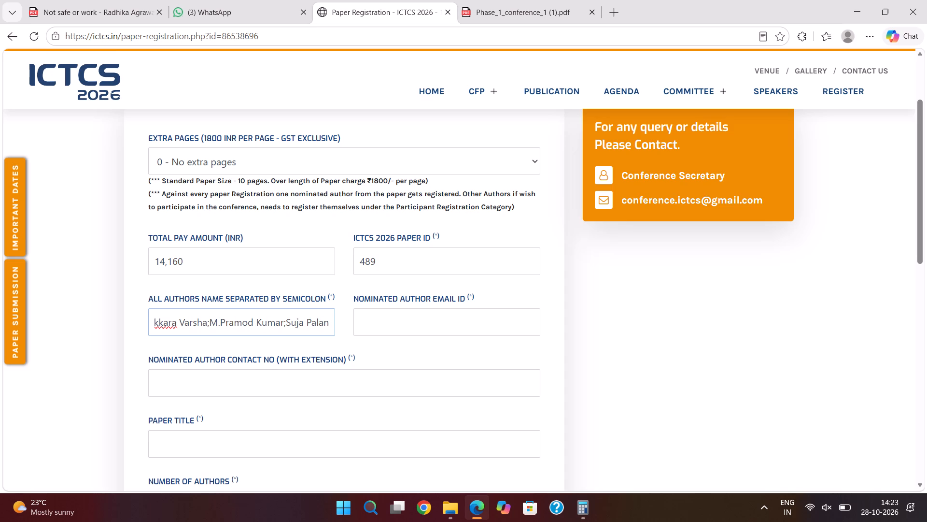
Switch to the paper PDF and copy the last author's surname from the author line.
key(alt+Tab)
key(alt+Tab)
key(alt+Tab)
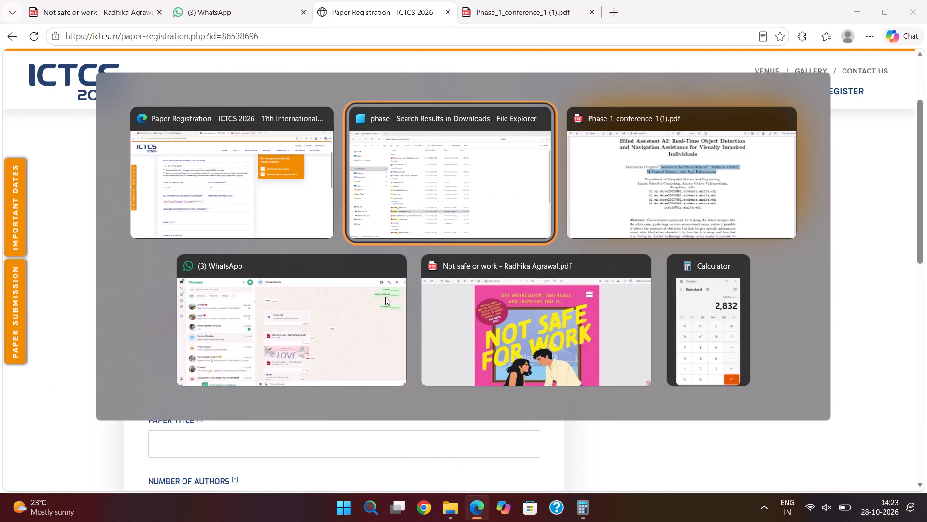
key(alt+Tab)
click(530, 232)
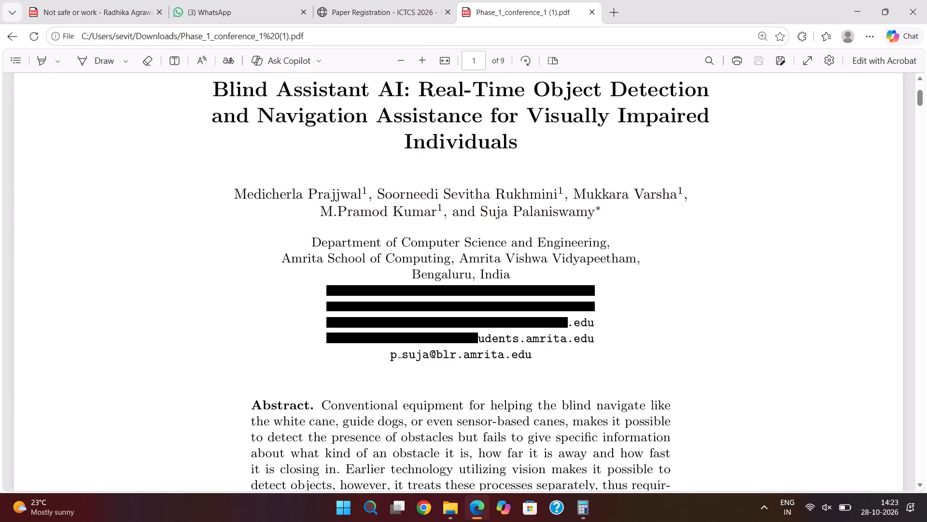
drag(594, 215, 581, 215)
click(589, 212)
key(Right)
key(shift+Left)
key(shift+Left)
key(shift+Left)
key(shift+Left)
key(shift+Left)
key(shift+Left)
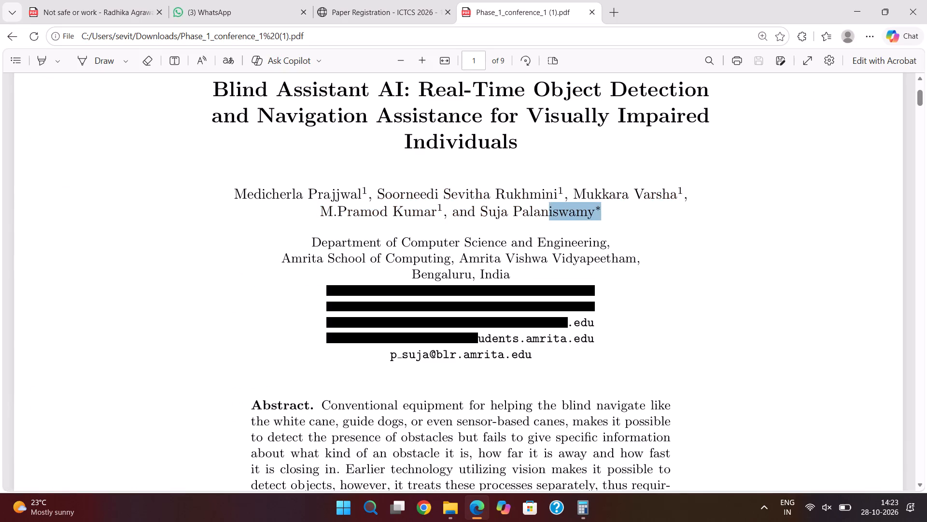
key(shift+Left)
key(shift+Left)
key(shift+Left)
key(shift+Left)
key(shift+Left)
key(ctrl+c)
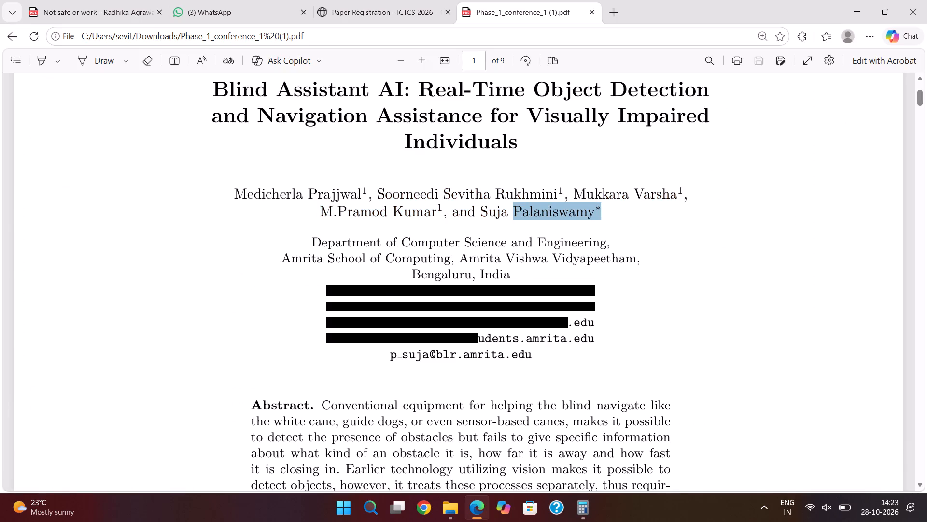
Replace the truncated last surname in the form's authors field with the copied one, leaving out the asterisk.
key(alt+Tab)
key(alt+Tab)
key(alt+Tab)
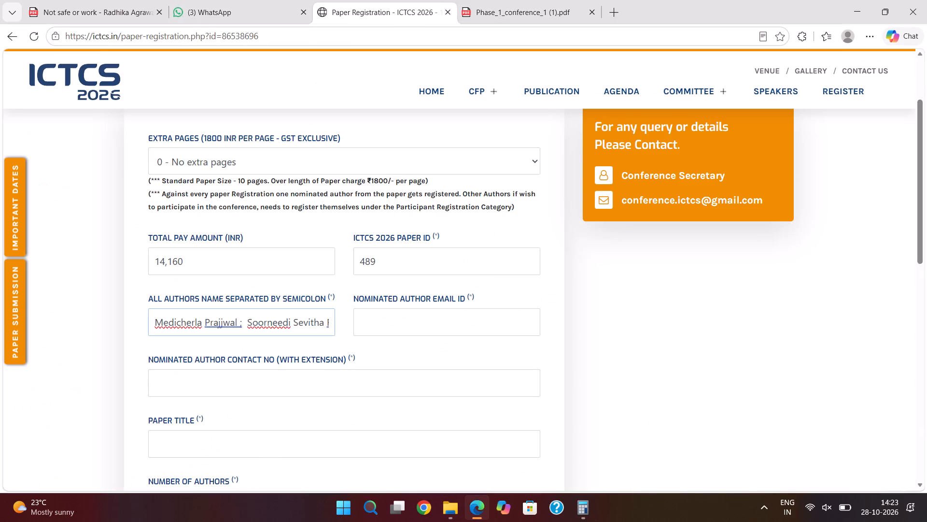
click(320, 328)
key(Right)
key(Right)
key(Right)
key(Right)
key(Right)
key(Right)
key(Right)
key(Right)
key(Right)
key(Right)
key(Right)
key(Right)
key(Right)
key(Right)
key(Right)
key(Right)
key(Right)
key(Right)
key(Right)
key(Right)
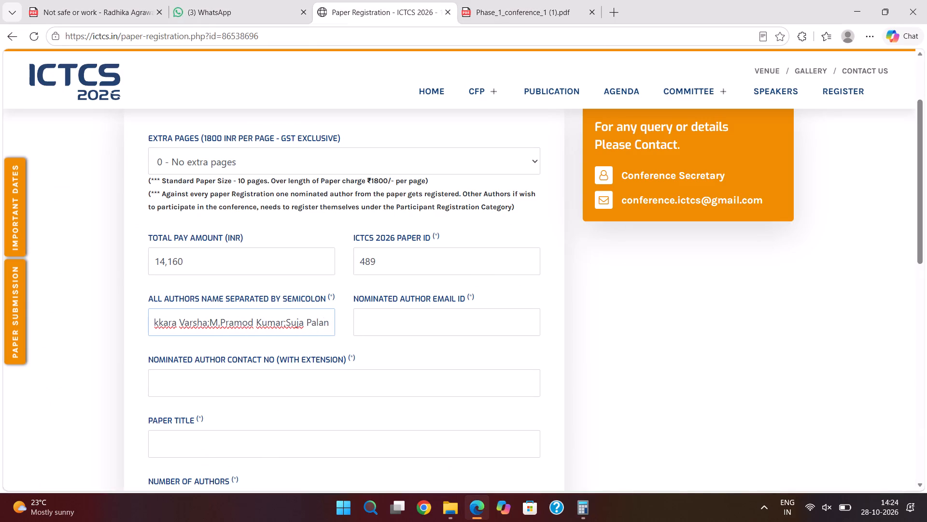
key(BackSpace)
key(BackSpace)
key(BackSpace)
key(BackSpace)
key(BackSpace)
key(ctrl+v)
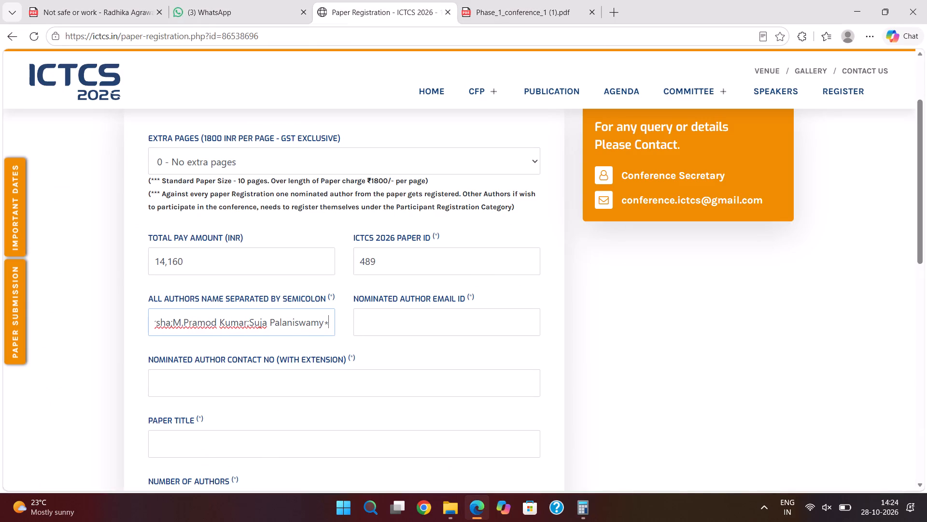
key(BackSpace)
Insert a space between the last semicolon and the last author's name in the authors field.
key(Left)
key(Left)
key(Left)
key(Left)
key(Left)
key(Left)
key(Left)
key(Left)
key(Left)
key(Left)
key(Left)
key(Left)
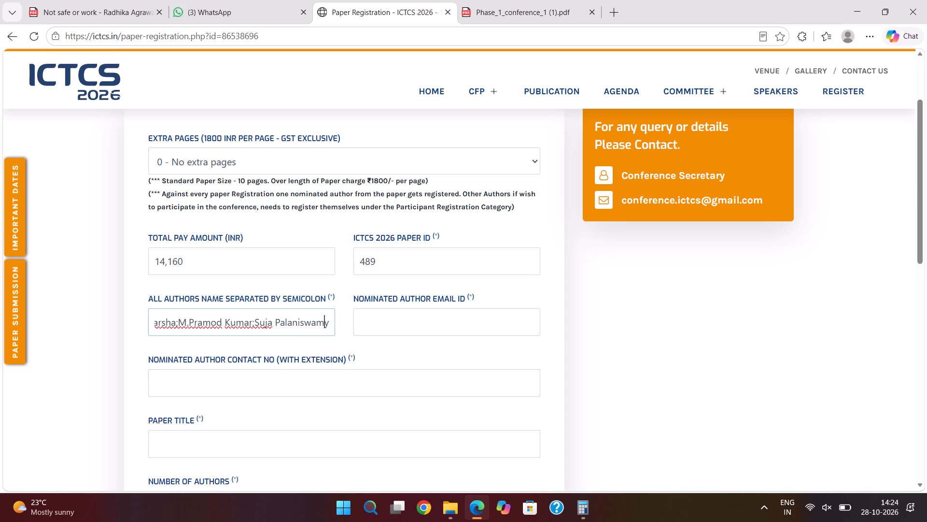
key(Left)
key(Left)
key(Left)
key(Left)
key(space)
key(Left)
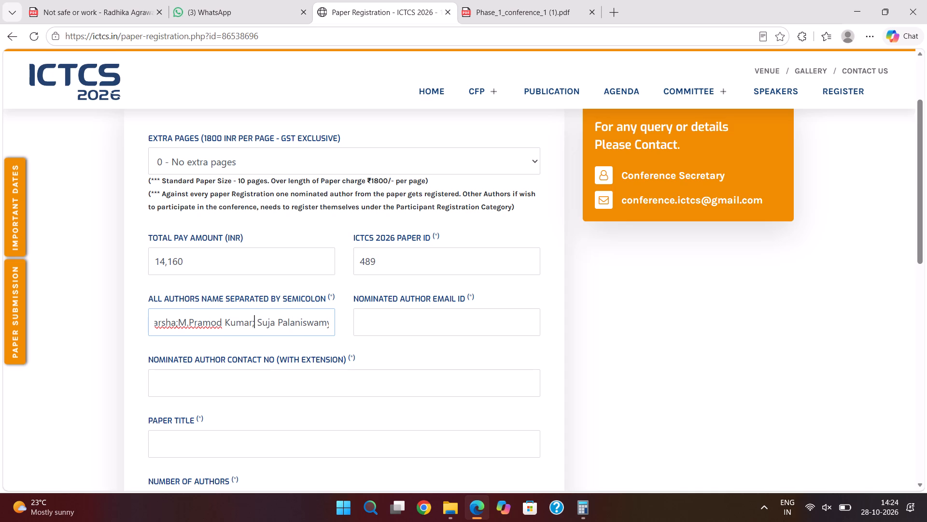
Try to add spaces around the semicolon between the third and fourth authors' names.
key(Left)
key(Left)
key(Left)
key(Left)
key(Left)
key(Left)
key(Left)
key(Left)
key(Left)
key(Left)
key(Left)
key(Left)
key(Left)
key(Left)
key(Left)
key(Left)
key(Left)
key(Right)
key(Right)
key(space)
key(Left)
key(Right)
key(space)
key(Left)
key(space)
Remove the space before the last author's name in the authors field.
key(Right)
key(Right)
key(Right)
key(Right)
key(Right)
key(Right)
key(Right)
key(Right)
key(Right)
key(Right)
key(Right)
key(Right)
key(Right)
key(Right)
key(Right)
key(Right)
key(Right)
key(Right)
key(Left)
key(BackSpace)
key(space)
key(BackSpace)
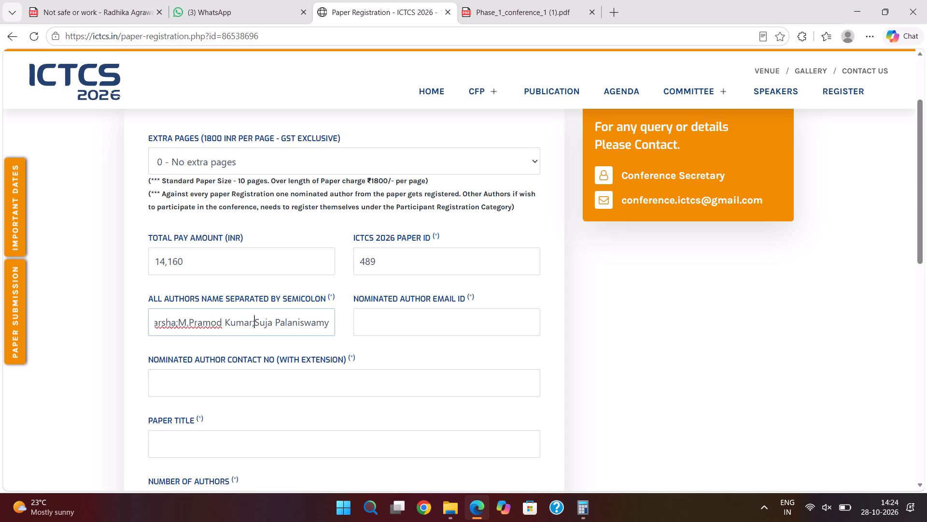
Check the names and separators in the authors field back to its beginning.
key(Left)
key(Left)
key(Left)
key(Left)
key(Left)
key(Left)
key(Left)
key(Left)
key(Left)
key(Left)
key(Left)
key(Left)
key(Left)
key(Left)
key(Left)
key(Left)
key(Left)
key(Left)
key(Left)
key(Left)
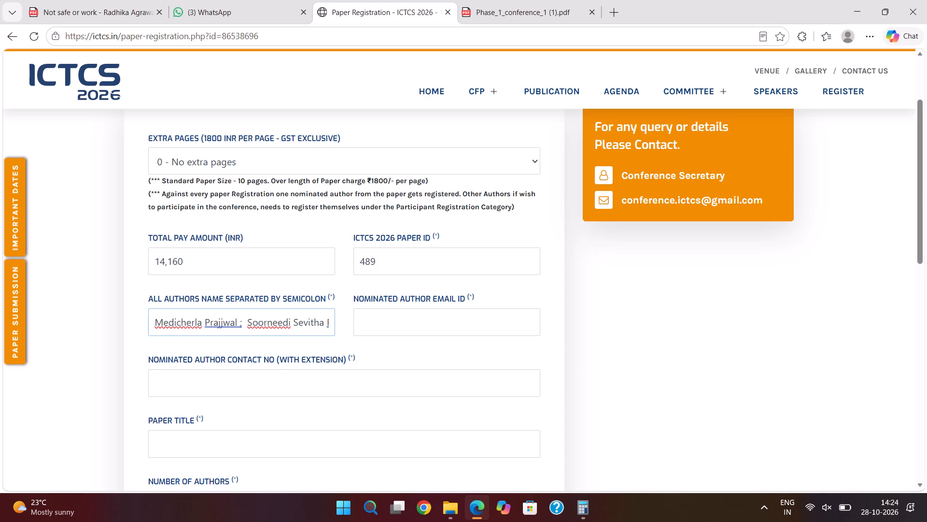
Search the web for "semicolon" in a new window, view the image results, and close that window.
key(ctrl+n)
text(semicolon)
key(Return)
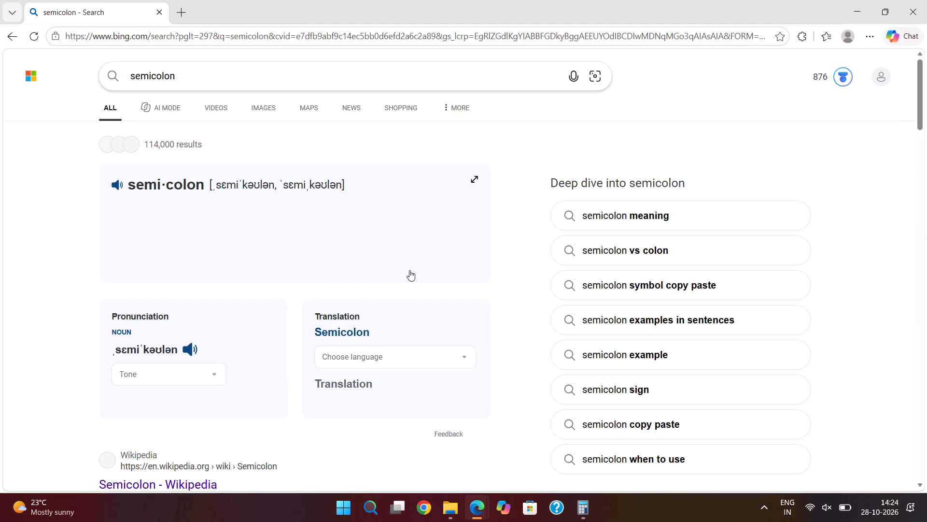
scroll(379, 332, down, 1)
scroll(379, 332, up, 3)
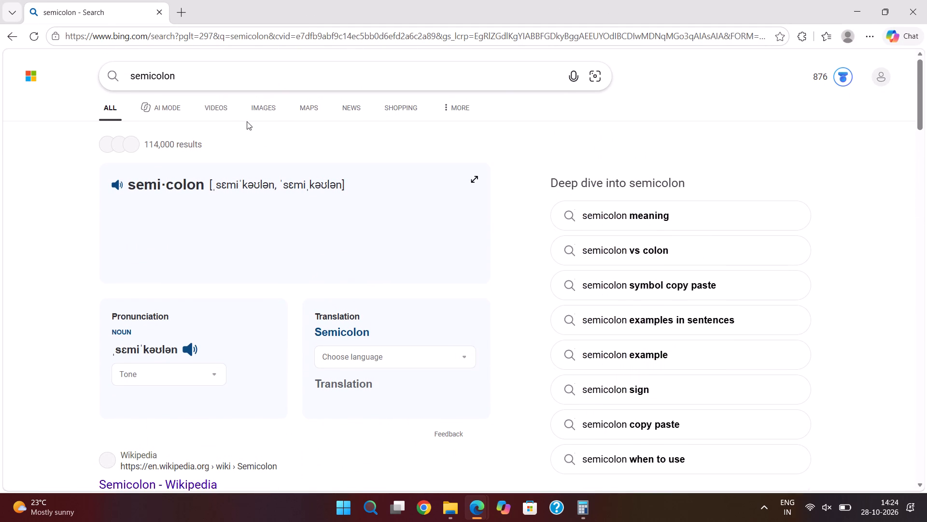
click(255, 113)
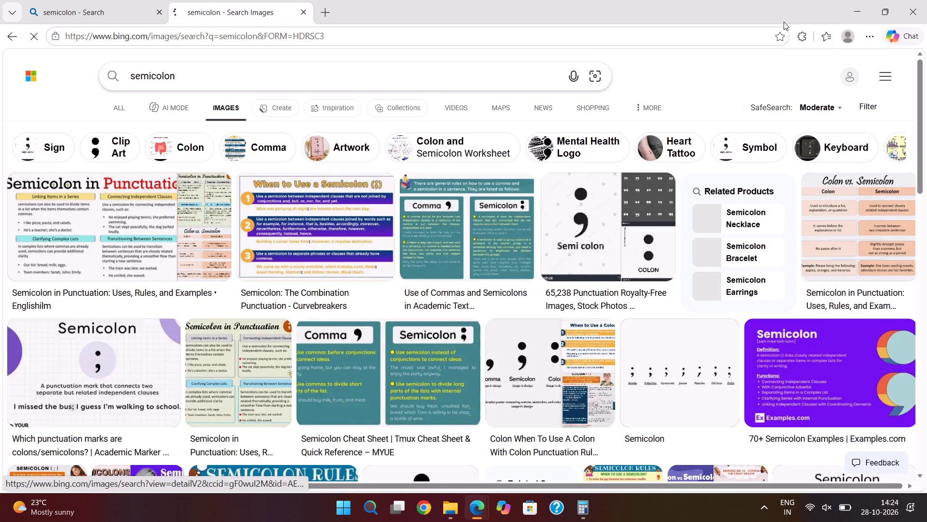
click(918, 1)
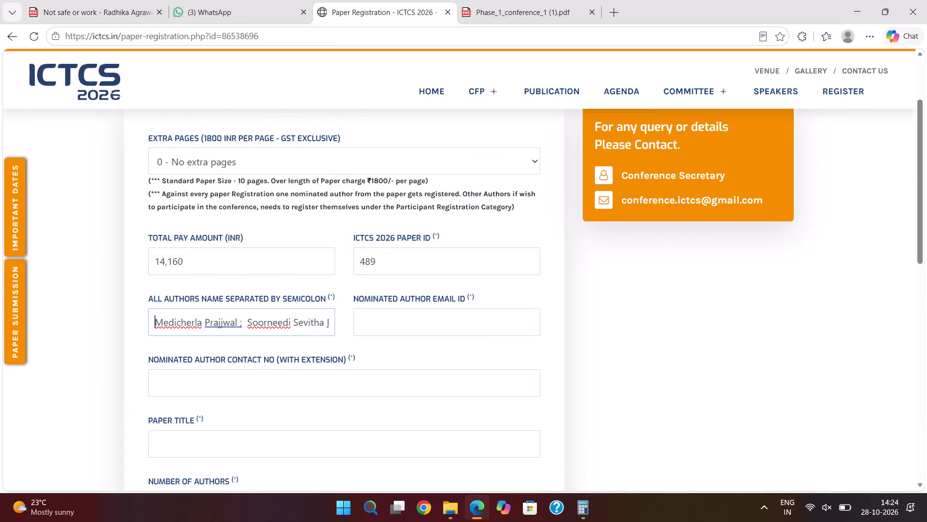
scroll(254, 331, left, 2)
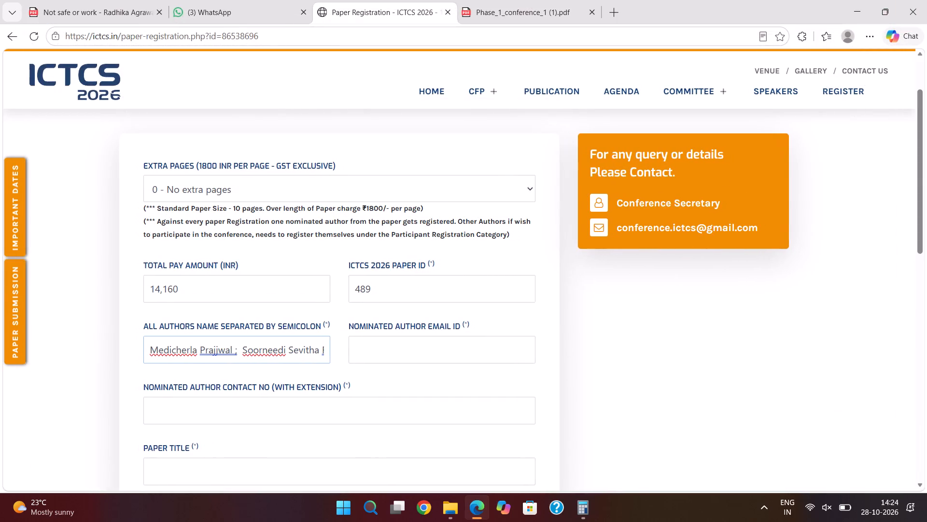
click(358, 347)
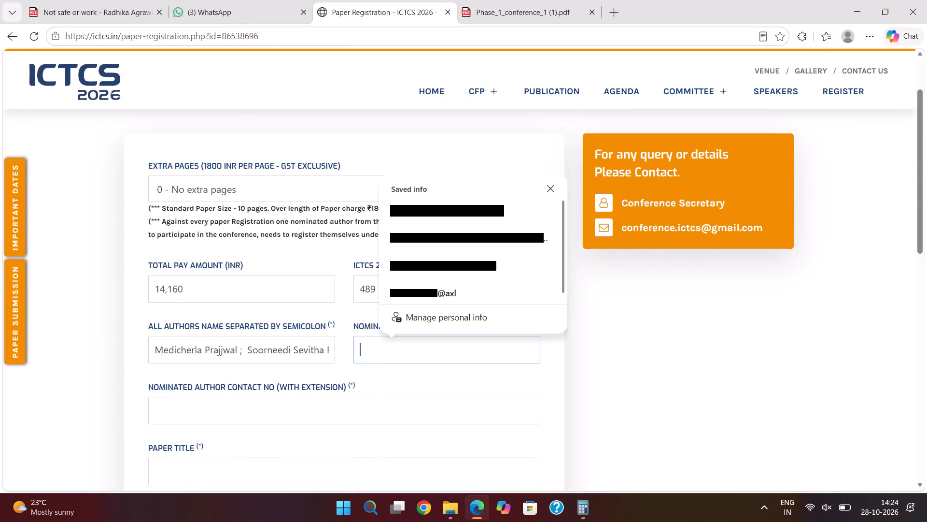
Remove the extra space after the semicolon between the first and second authors' names.
click(242, 352)
key(Right)
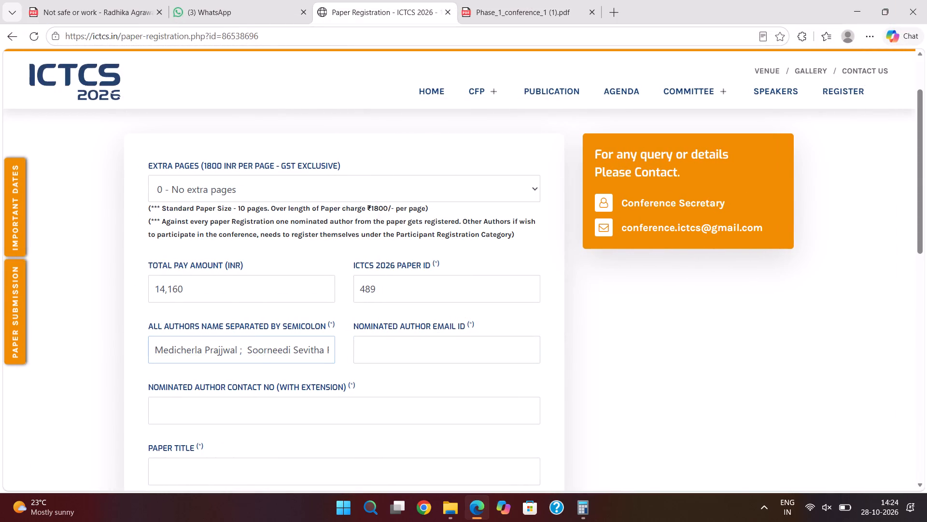
key(Right)
key(BackSpace)
Add a space before and after the semicolon between the third and fourth authors' names in the authors field.
key(Right)
key(Right)
key(Right)
key(Right)
key(Right)
key(Right)
key(Right)
key(Right)
key(Right)
key(Right)
key(Right)
key(Right)
key(Right)
key(Right)
key(Right)
key(Right)
key(Right)
key(Right)
key(Right)
key(Right)
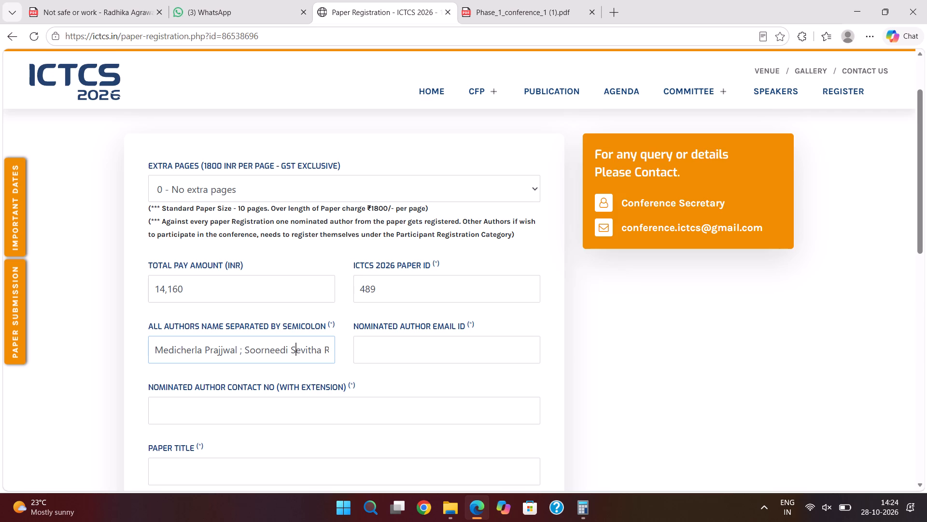
key(Right)
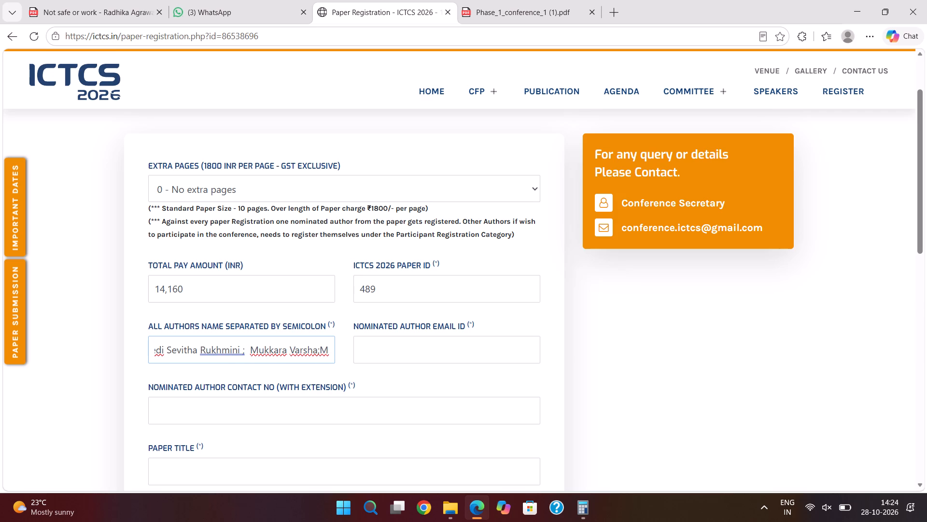
key(Left)
key(Left)
key(space)
key(Right)
key(space)
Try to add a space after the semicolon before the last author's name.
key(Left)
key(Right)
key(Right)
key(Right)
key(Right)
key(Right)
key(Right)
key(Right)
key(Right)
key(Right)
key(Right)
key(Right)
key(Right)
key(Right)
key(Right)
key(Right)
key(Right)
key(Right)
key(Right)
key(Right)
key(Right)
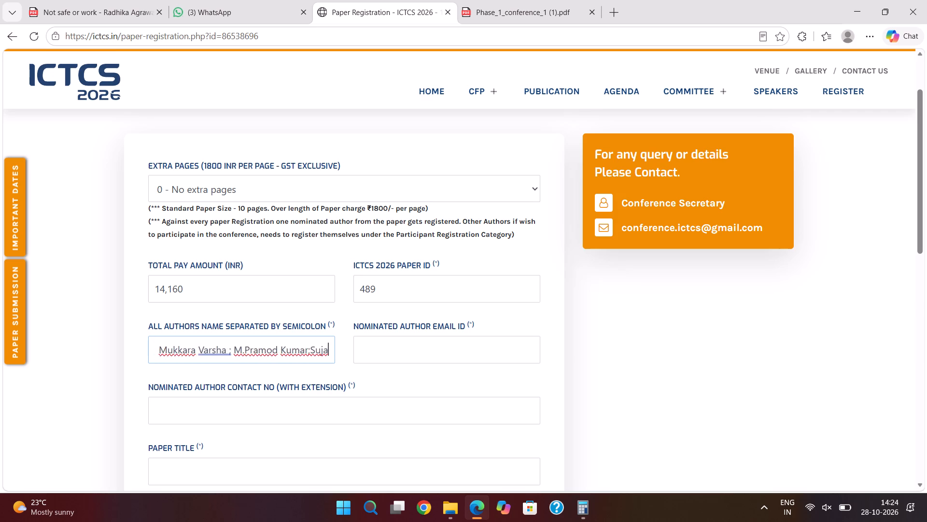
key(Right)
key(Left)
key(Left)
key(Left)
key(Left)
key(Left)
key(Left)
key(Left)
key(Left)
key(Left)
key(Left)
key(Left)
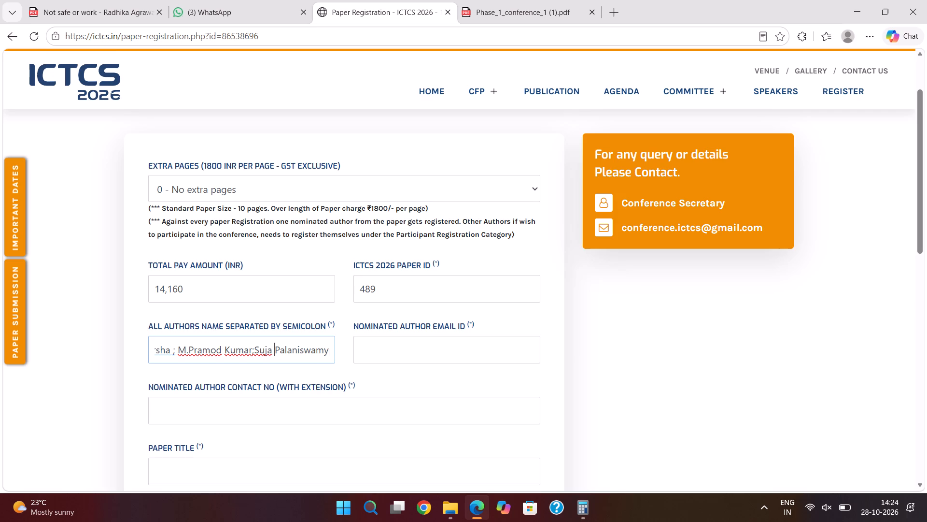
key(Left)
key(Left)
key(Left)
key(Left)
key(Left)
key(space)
Remove the space before the semicolon that follows the first author's name.
scroll(189, 348, right, 4)
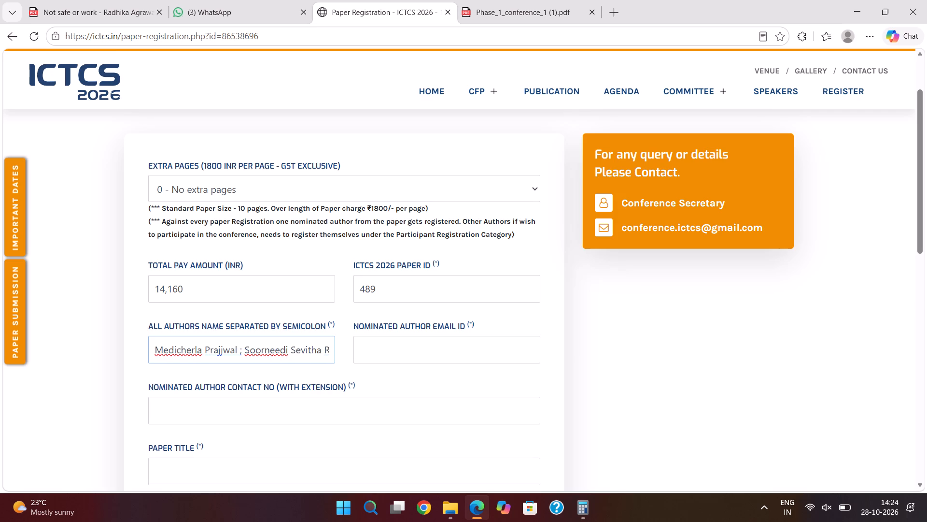
click(238, 350)
key(0)
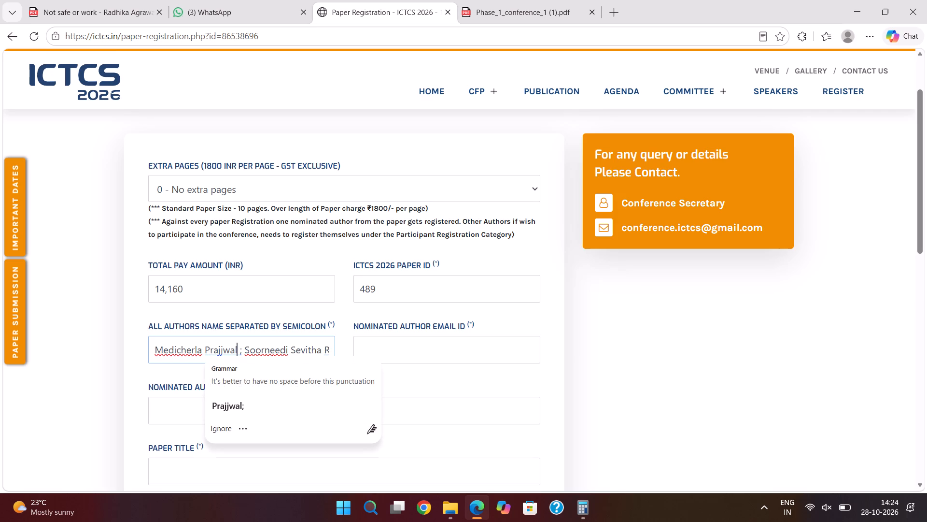
key(Right)
key(space)
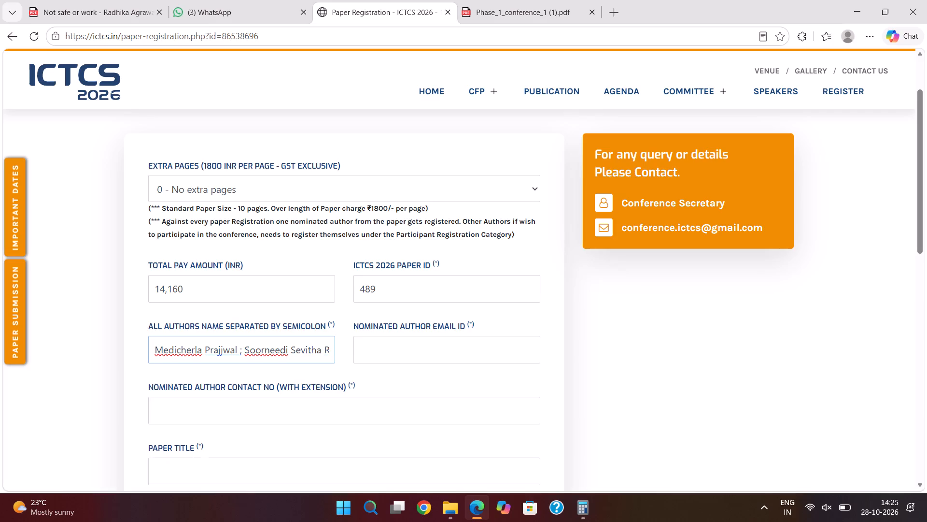
key(BackSpace)
key(space)
key(BackSpace)
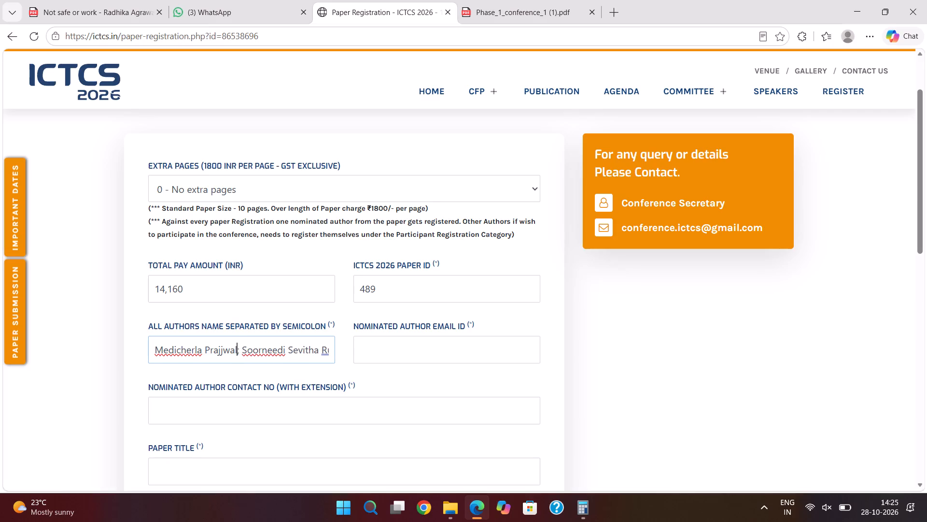
Add a space after the semicolon before the last author's name in the authors field.
scroll(235, 351, left, 2)
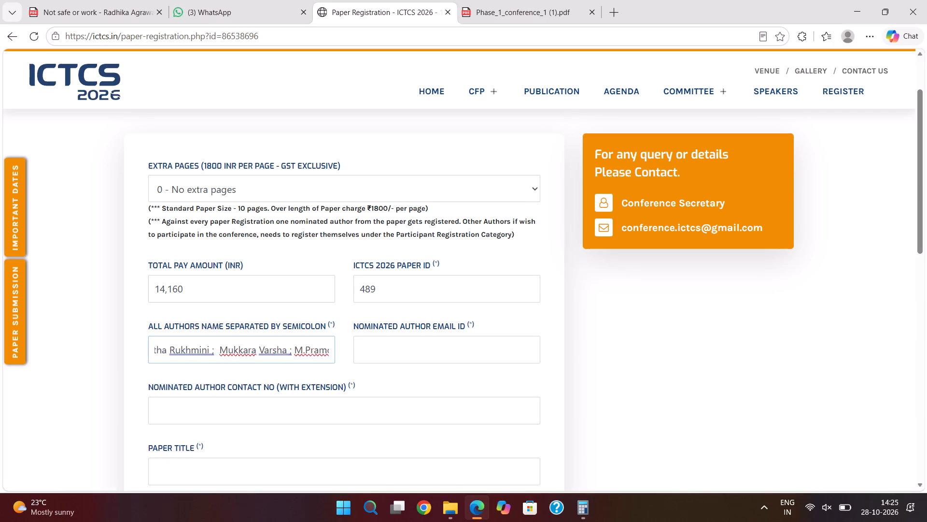
scroll(235, 351, left, 2)
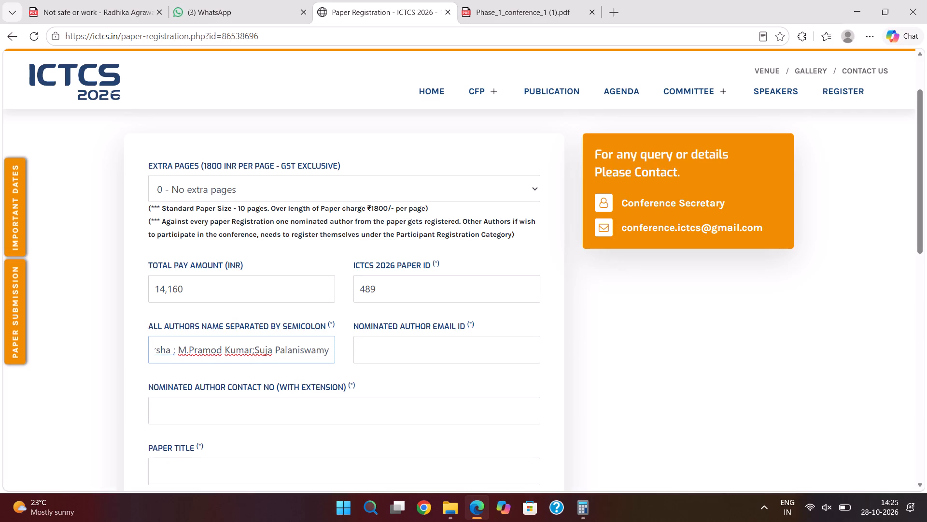
click(254, 350)
key(space)
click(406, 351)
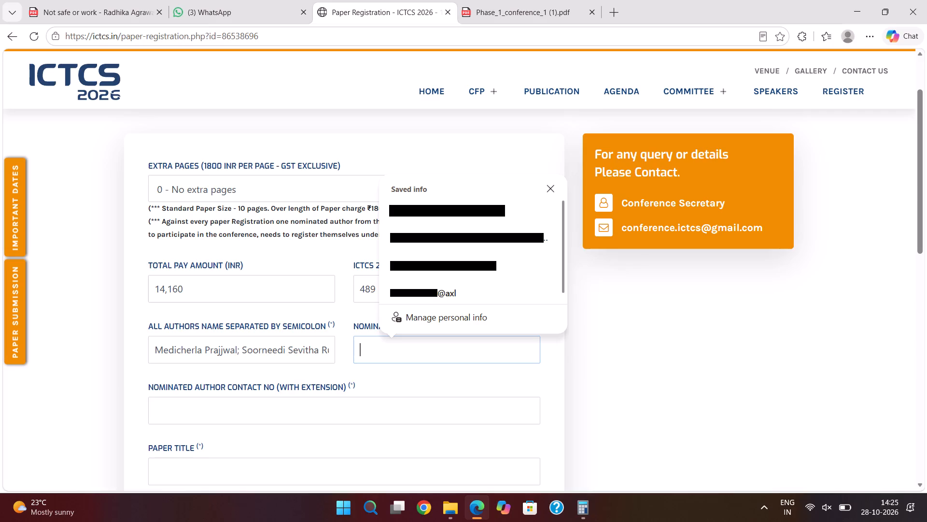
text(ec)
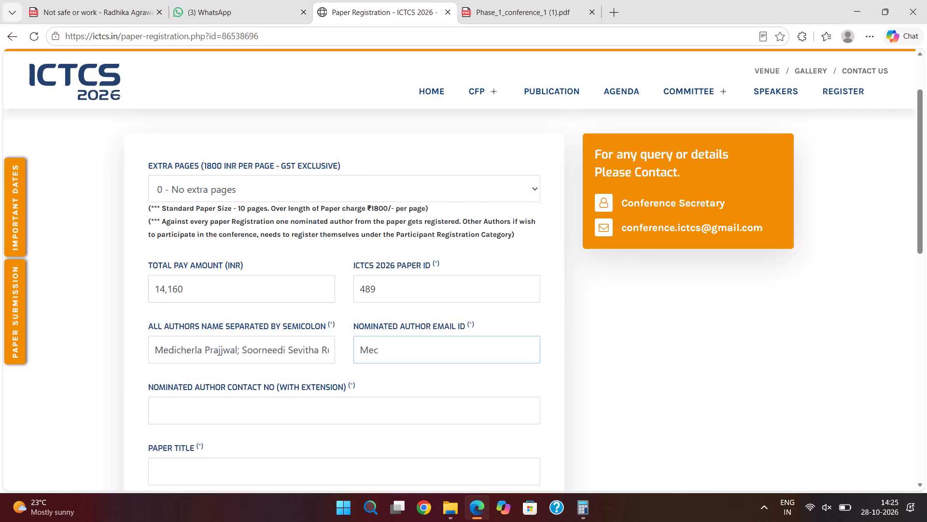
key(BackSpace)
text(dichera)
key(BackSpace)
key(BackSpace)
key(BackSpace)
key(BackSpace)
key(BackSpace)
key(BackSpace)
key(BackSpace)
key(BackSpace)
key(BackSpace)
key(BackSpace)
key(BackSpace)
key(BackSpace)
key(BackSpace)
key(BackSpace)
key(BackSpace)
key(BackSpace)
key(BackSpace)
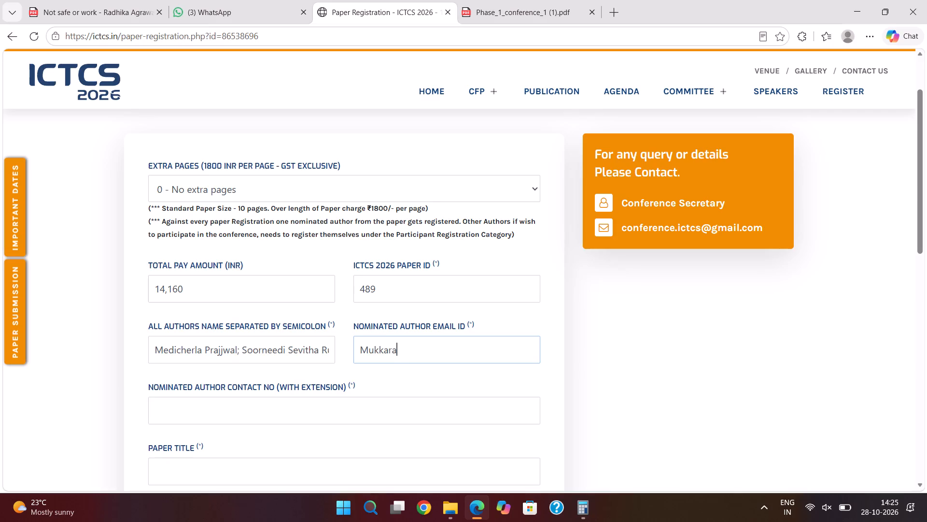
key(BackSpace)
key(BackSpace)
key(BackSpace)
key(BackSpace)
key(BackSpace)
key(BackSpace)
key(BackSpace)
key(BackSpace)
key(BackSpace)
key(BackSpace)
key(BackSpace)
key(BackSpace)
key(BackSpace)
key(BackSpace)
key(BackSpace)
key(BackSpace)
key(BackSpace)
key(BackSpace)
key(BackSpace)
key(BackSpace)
Fill the nominated author email field with the matching saved email address.
text(bl)
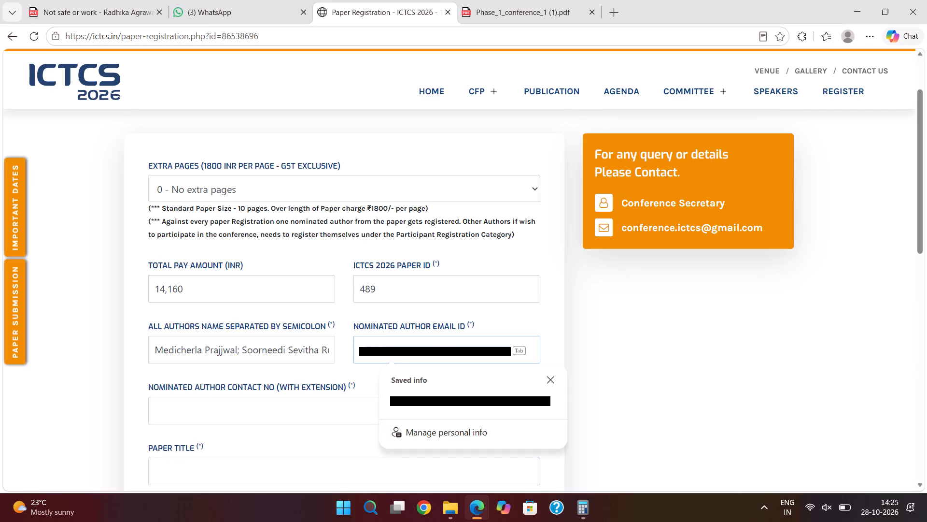
key(Down)
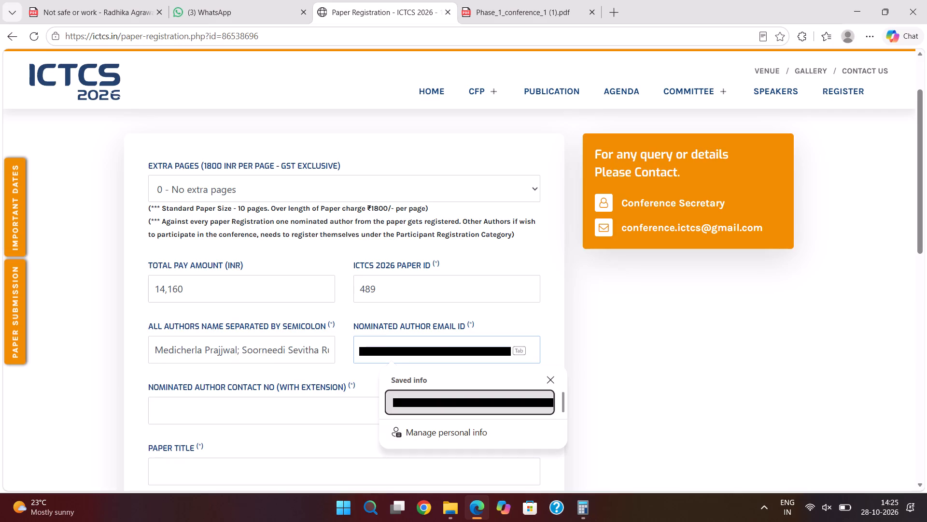
key(Left)
key(Return)
Replace the incorrect characters within the nominated author's email address with the correct digits.
key(Left)
key(Left)
key(Left)
key(Left)
key(Left)
key(Left)
key(Left)
key(Left)
key(Left)
key(Left)
key(Left)
key(Left)
key(Left)
key(Left)
key(Left)
key(Left)
key(Left)
key(Left)
key(Left)
key(Left)
key(Left)
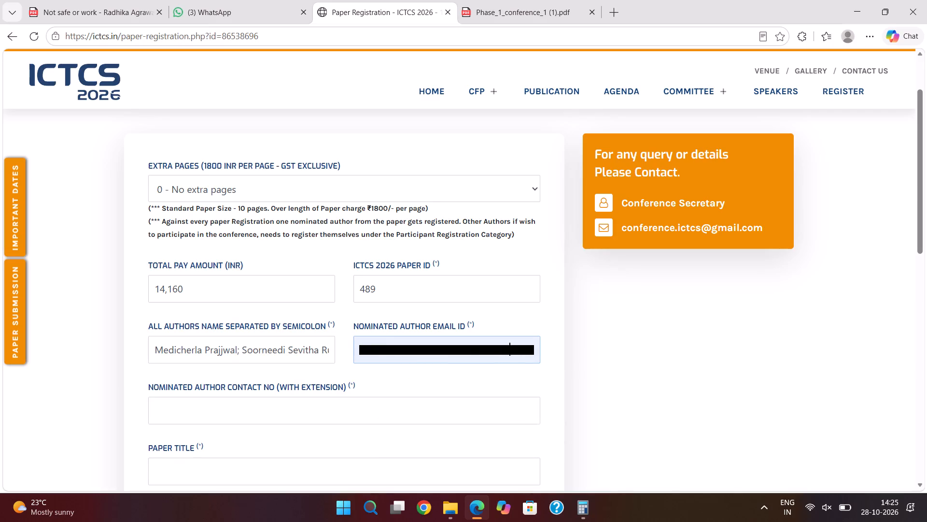
key(Left)
key(Left)
key(Left)
key(Right)
key(BackSpace)
key(BackSpace)
text(28)
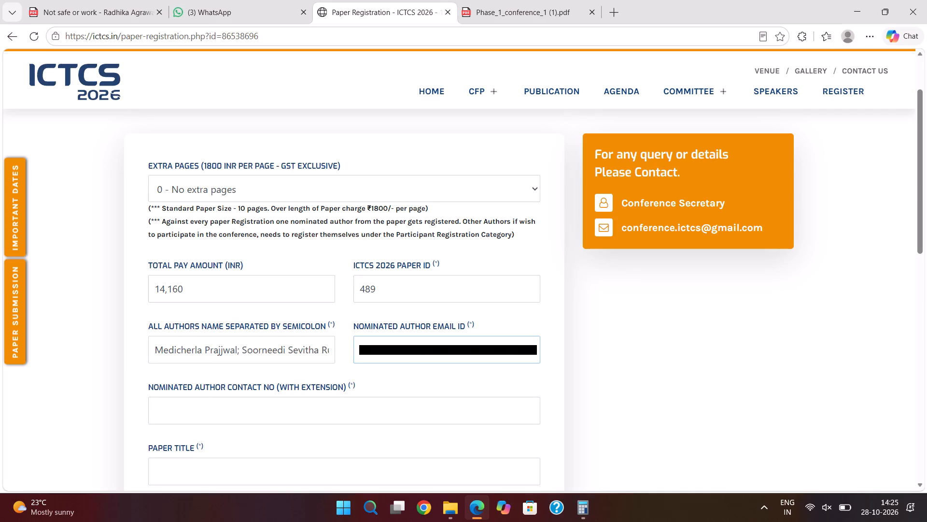
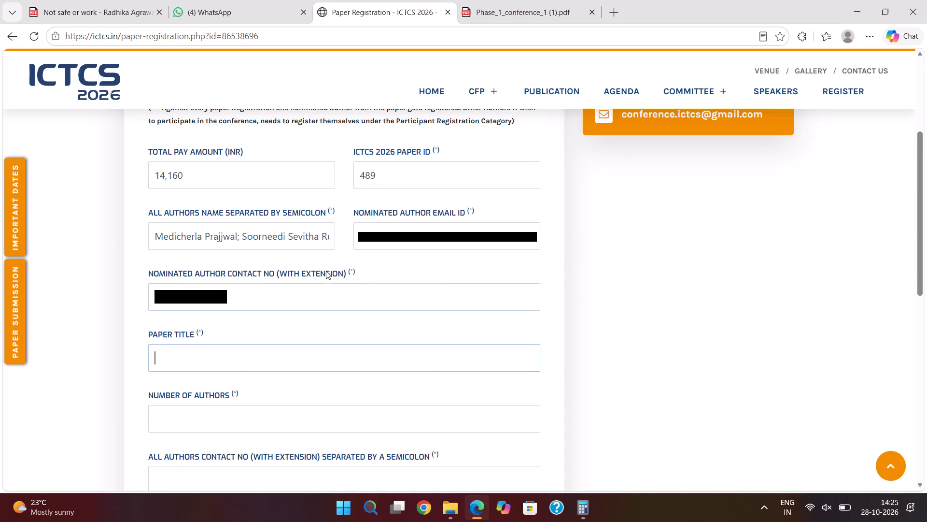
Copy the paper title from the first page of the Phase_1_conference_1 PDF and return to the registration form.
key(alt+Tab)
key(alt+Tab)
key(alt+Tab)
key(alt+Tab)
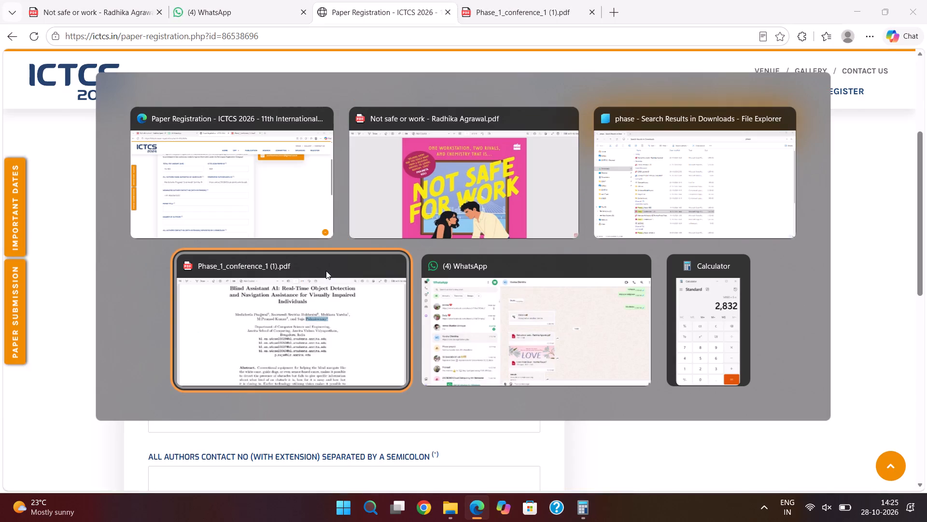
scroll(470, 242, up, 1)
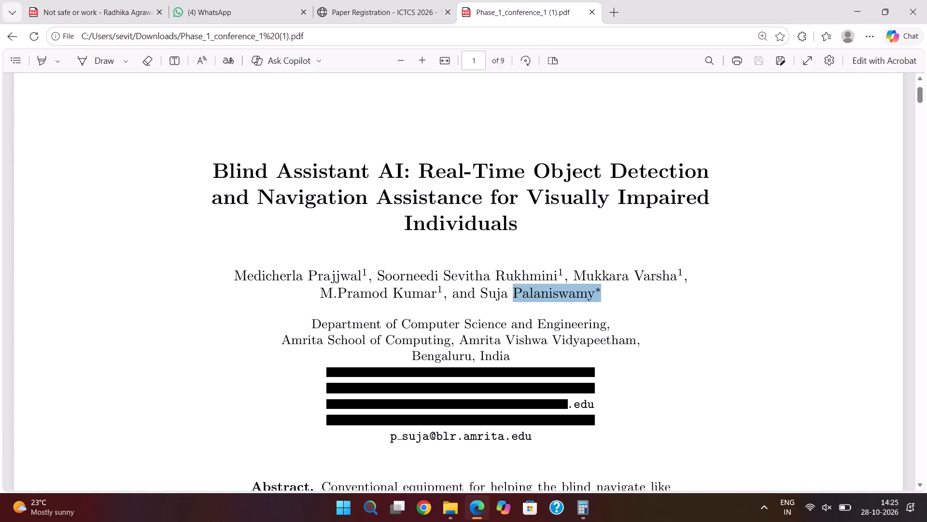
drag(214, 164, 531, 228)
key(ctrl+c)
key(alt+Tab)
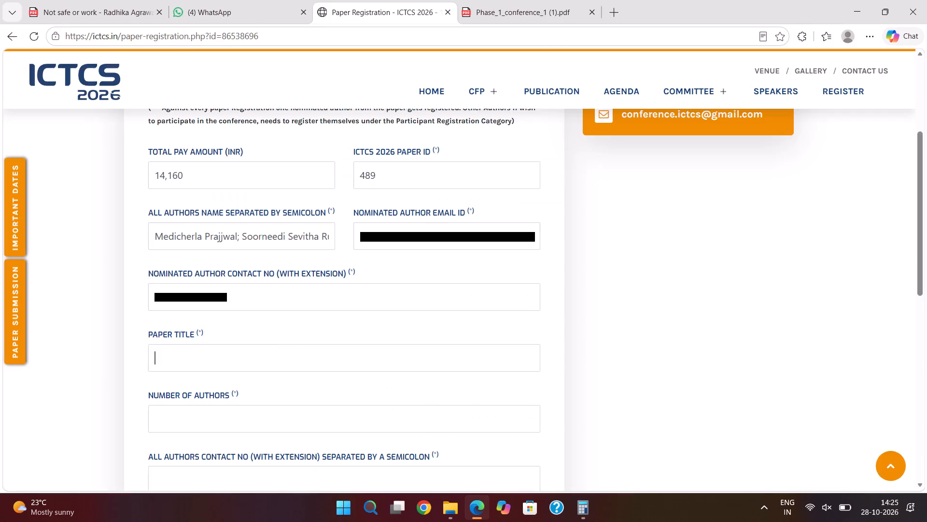
Fill in the paper title from the PDF: "Blind Assistant AI: Real-Time Object Detection and Navigation Assistance for Visually Impaired Individuals".
key(alt+Tab)
double_click(540, 225)
drag(540, 225, 520, 230)
drag(520, 230, 250, 179)
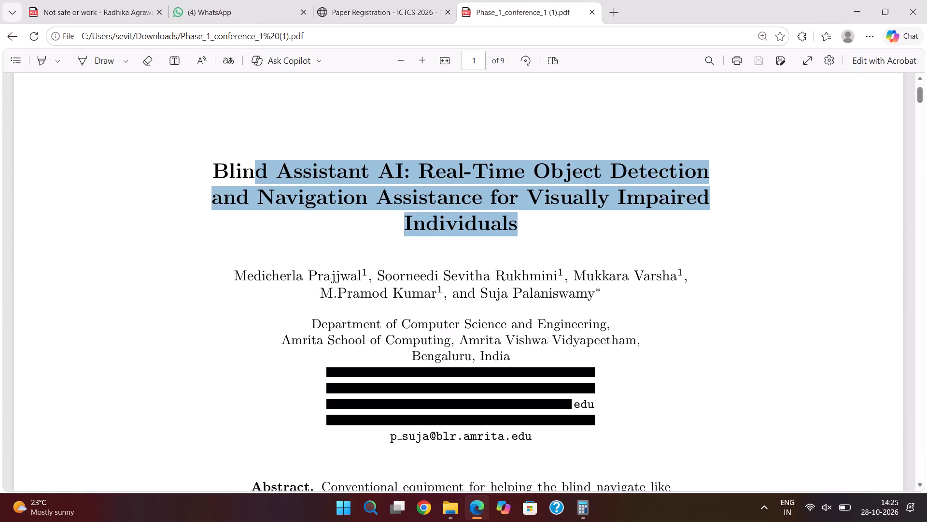
drag(250, 179, 216, 167)
key(shift+Left)
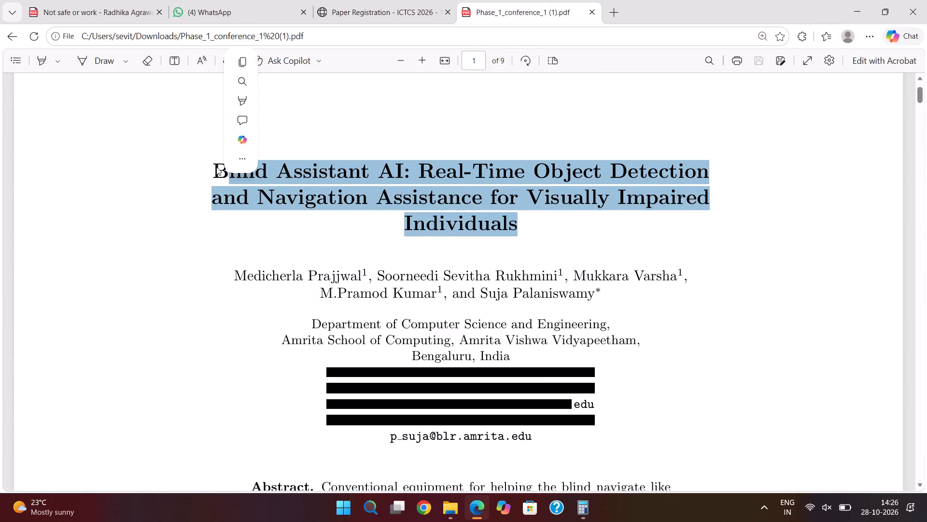
key(shift+Left)
key(ctrl+c)
key(alt+Tab)
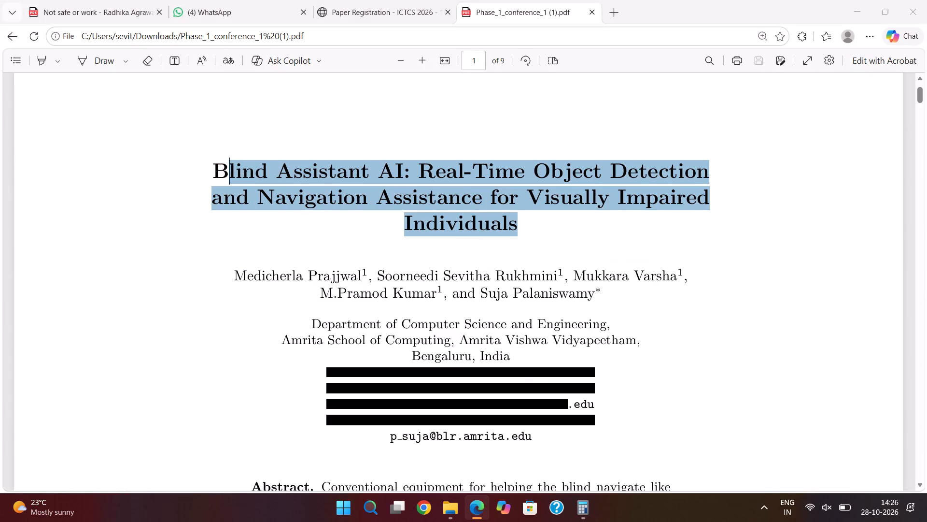
key(shift+b)
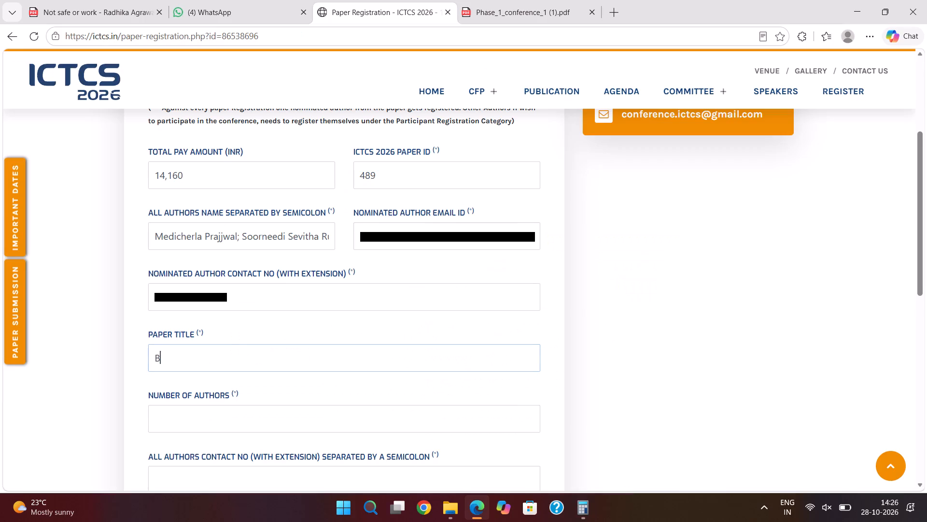
key(ctrl+v)
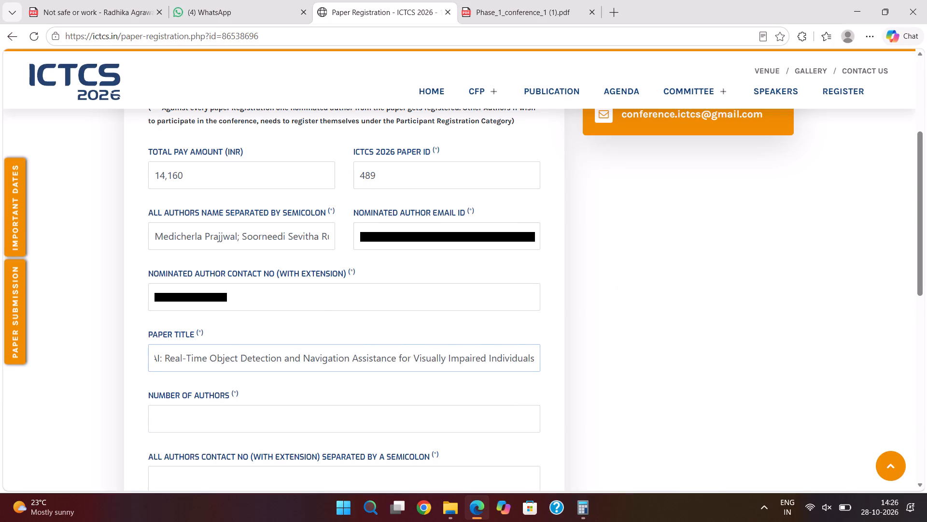
scroll(301, 353, right, 6)
Enter 5 as the number of authors.
click(248, 422)
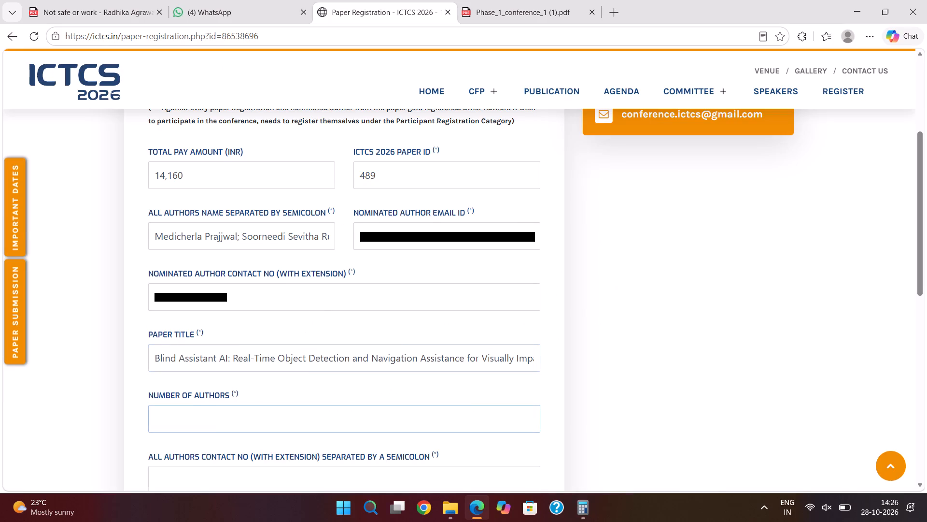
scroll(349, 347, down, 1)
key(5)
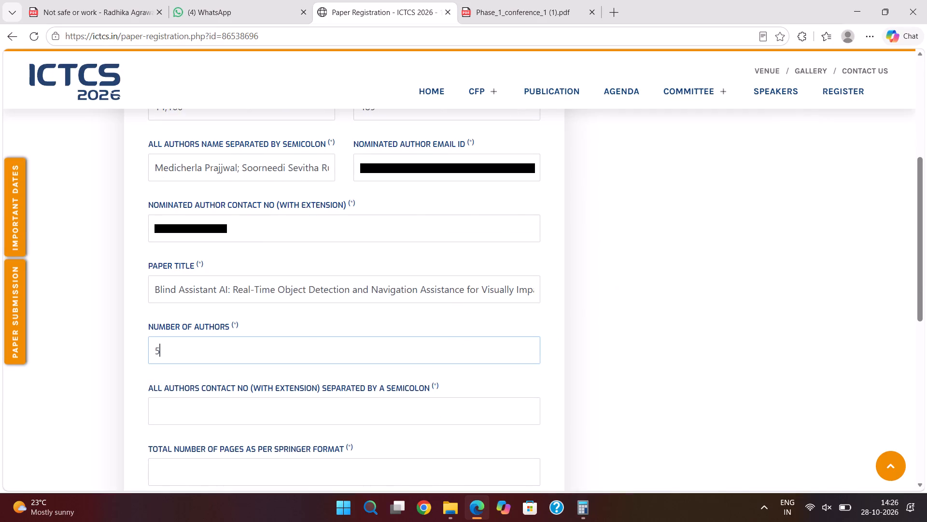
scroll(364, 386, down, 1)
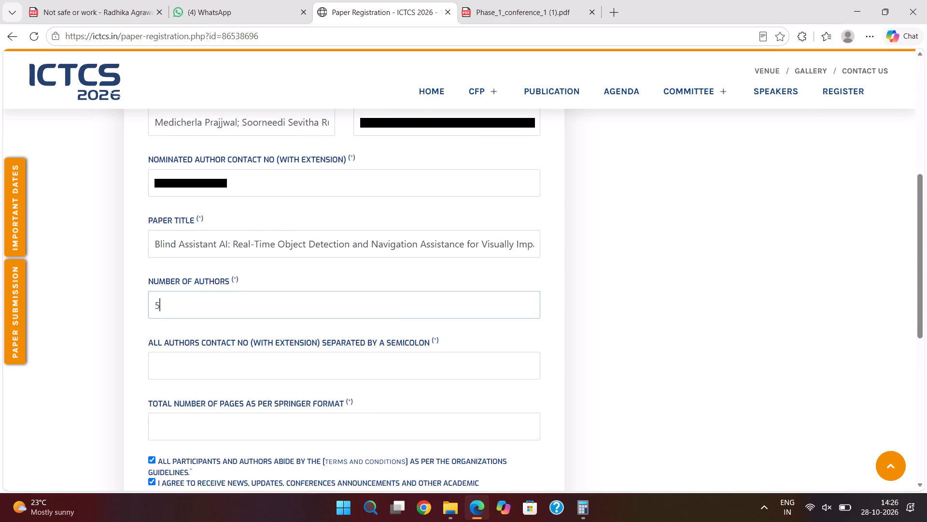
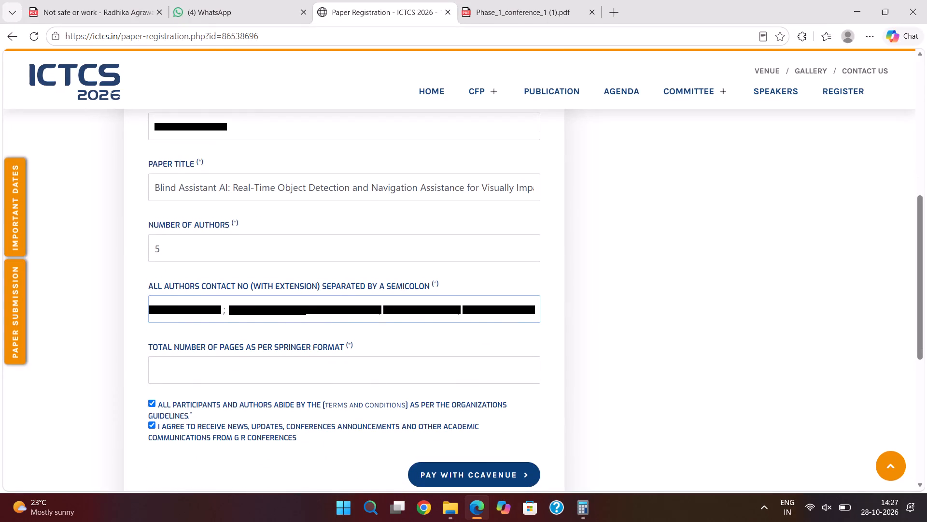
Check the page count of the Phase_1_conference_1 PDF and enter 9 as the total number of pages in Springer format.
click(417, 373)
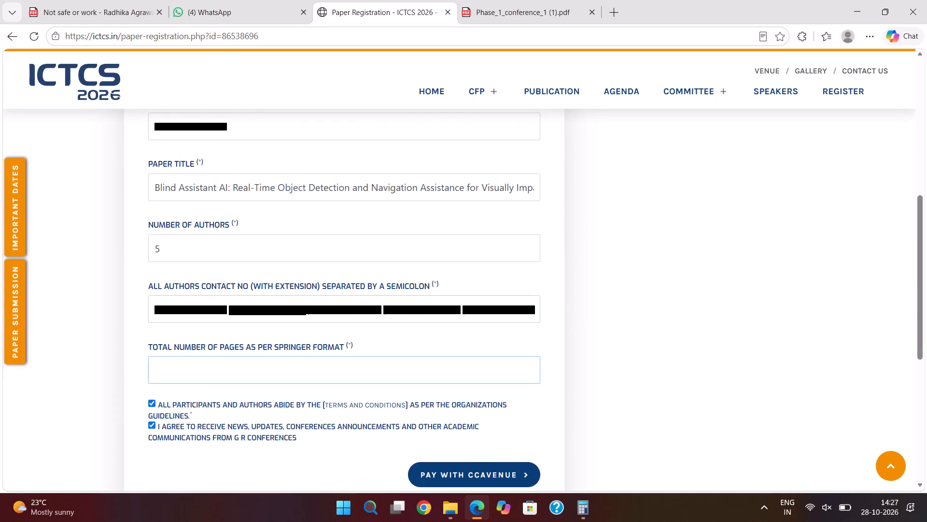
scroll(417, 373, down, 1)
key(alt+Tab)
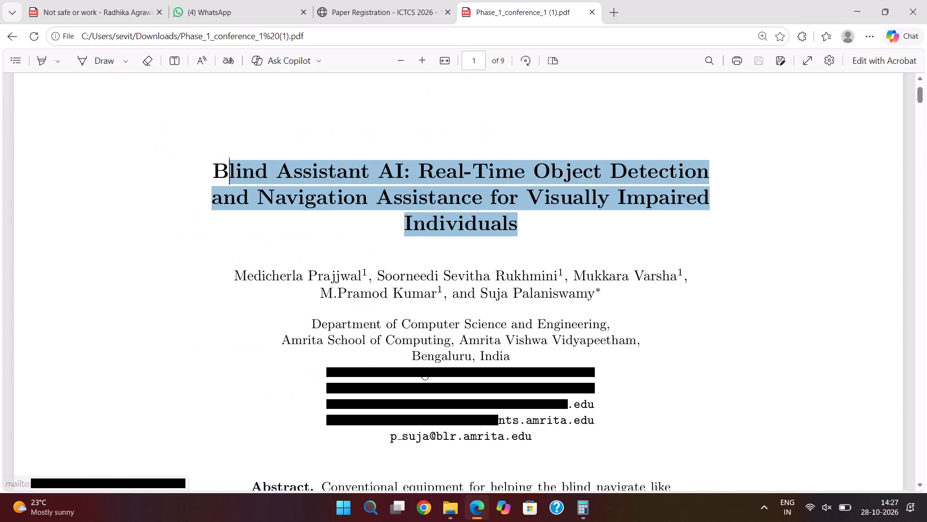
key(alt+Tab)
key(alt+Tab)
key(alt+Tab)
key(alt+Tab)
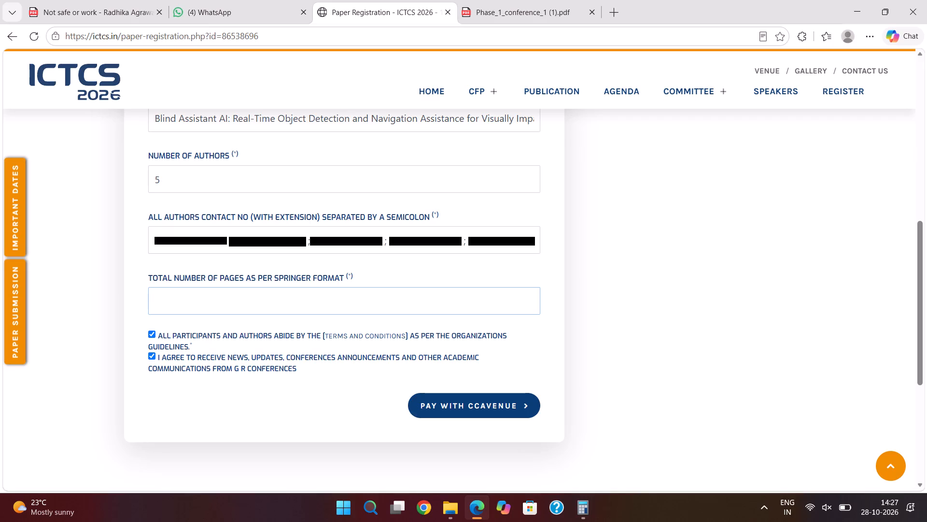
click(323, 299)
key(alt+Tab)
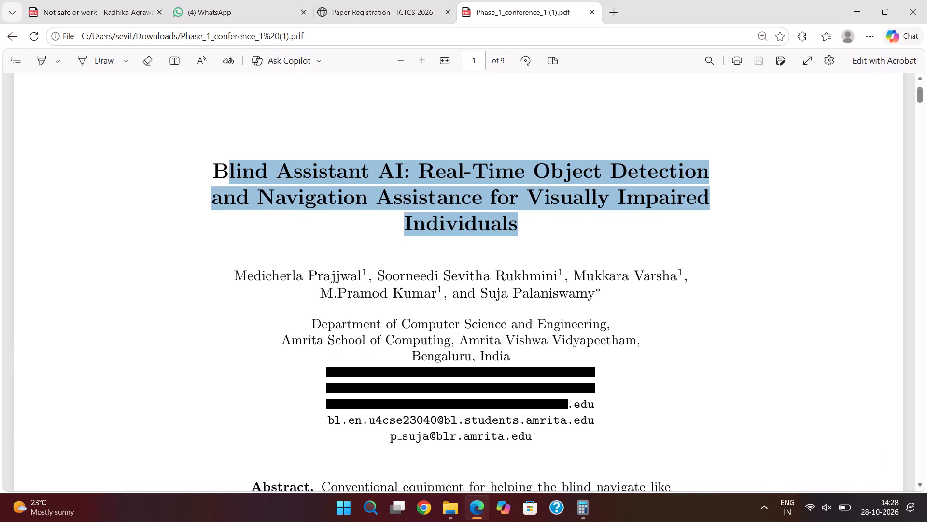
key(alt+Tab)
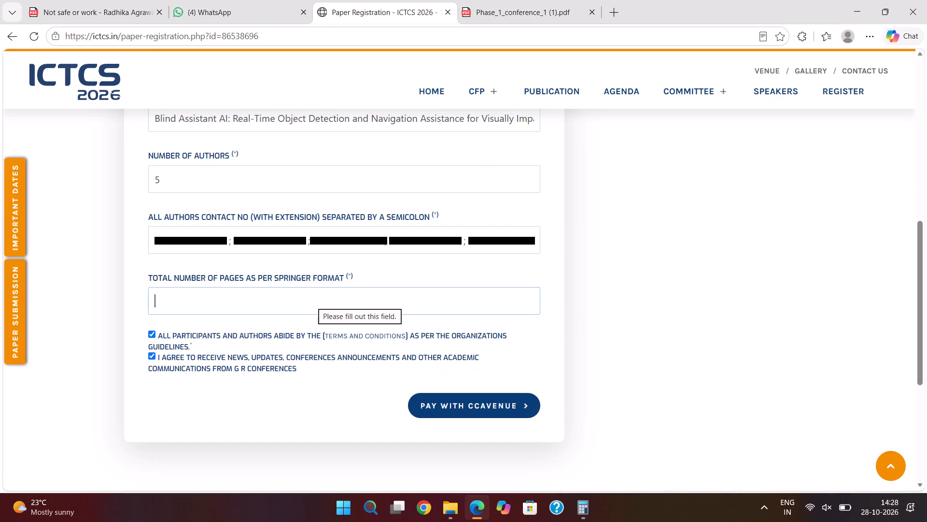
key(9)
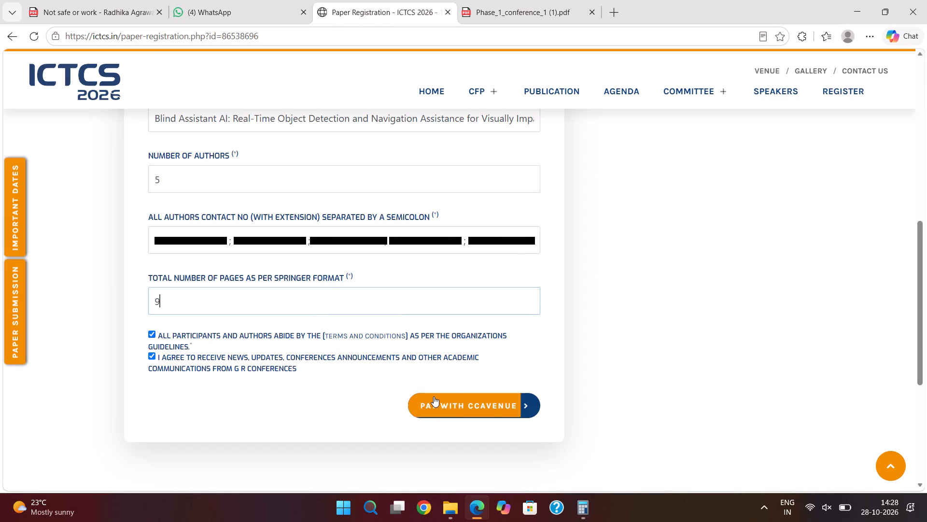
Review the filled-in registration form, from the payment section up to the fee summary and extra pages setting.
scroll(434, 396, up, 5)
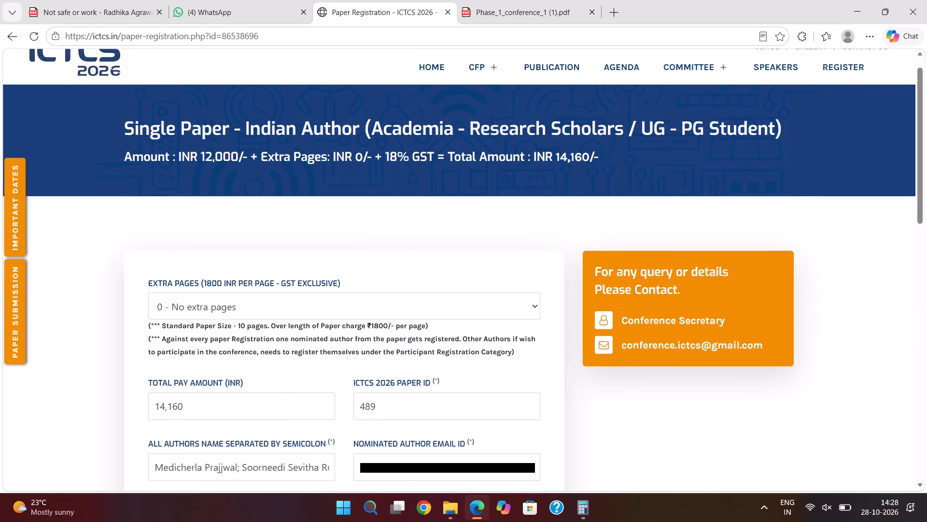
scroll(434, 396, up, 1)
scroll(434, 396, down, 6)
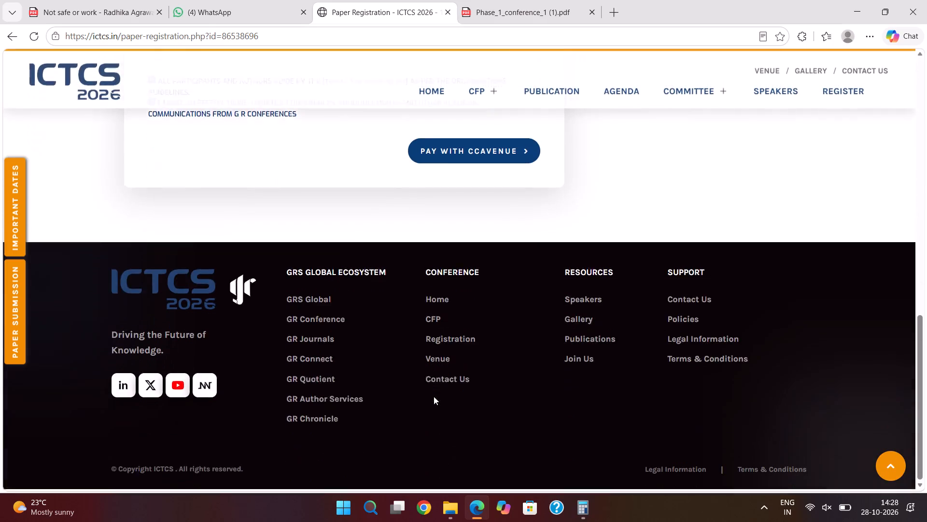
scroll(502, 182, up, 2)
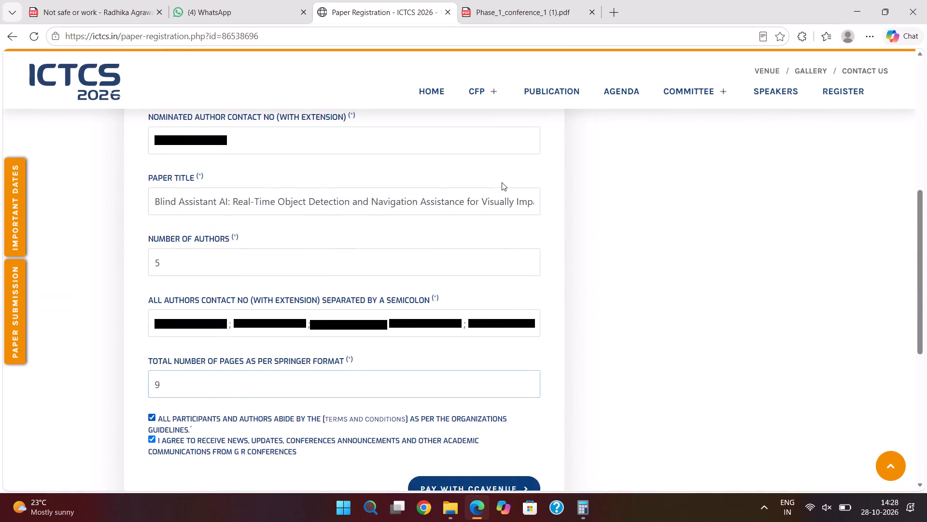
scroll(502, 182, up, 1)
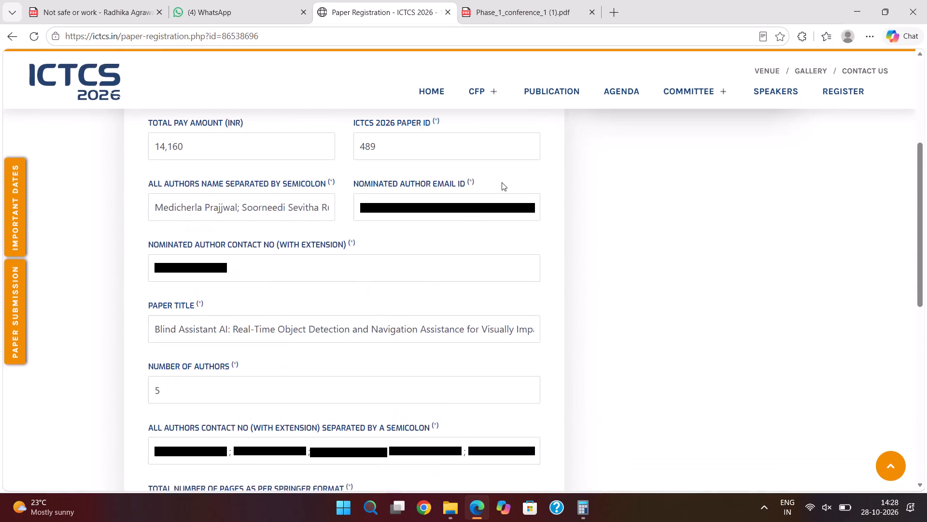
scroll(502, 182, up, 2)
scroll(459, 249, up, 1)
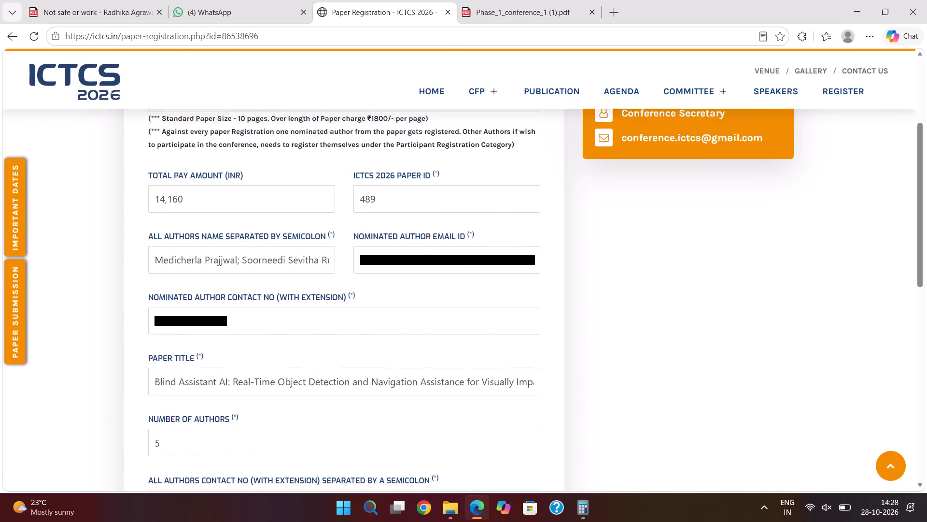
scroll(459, 249, up, 1)
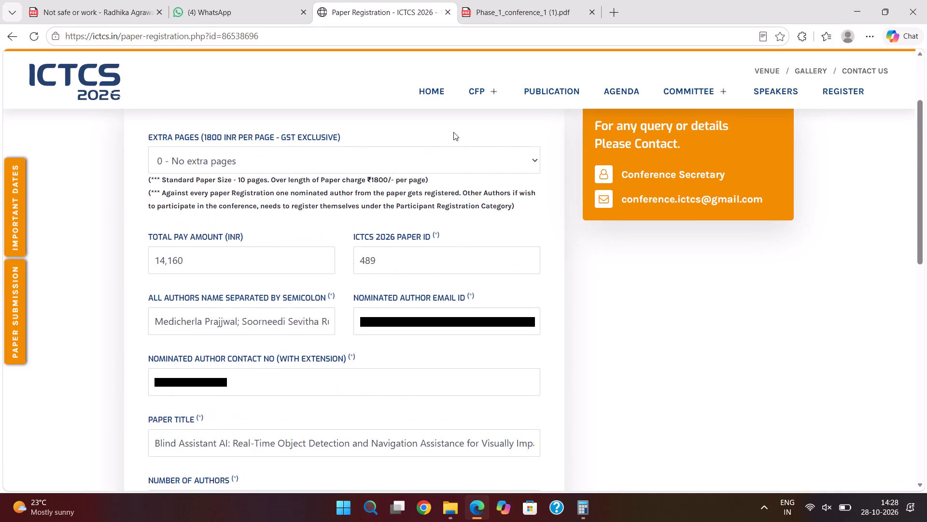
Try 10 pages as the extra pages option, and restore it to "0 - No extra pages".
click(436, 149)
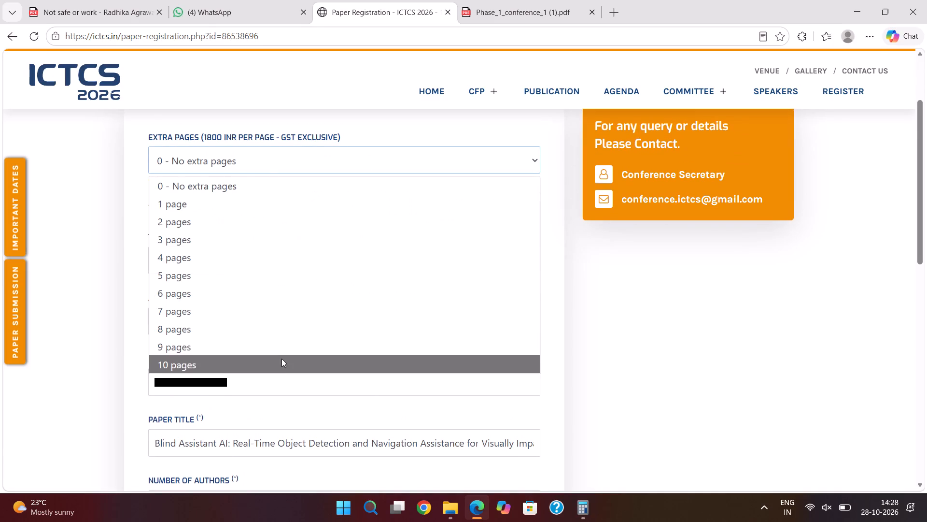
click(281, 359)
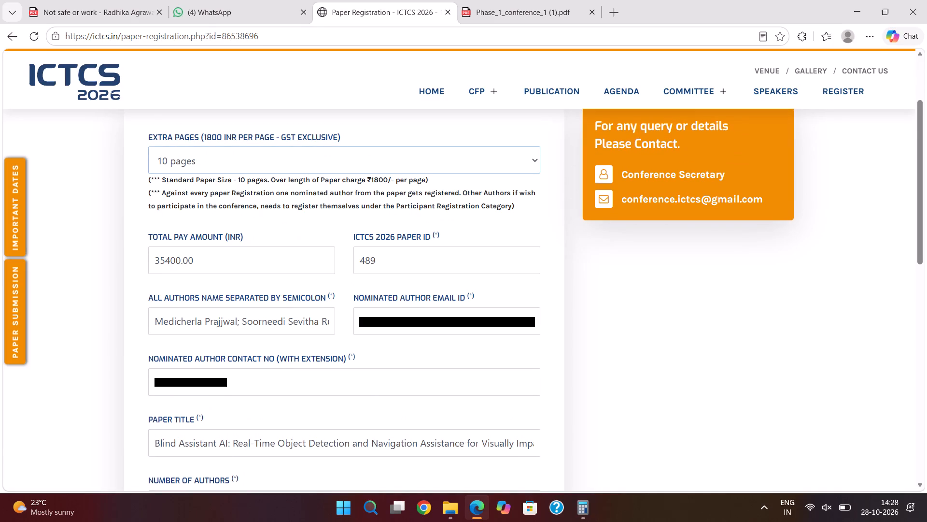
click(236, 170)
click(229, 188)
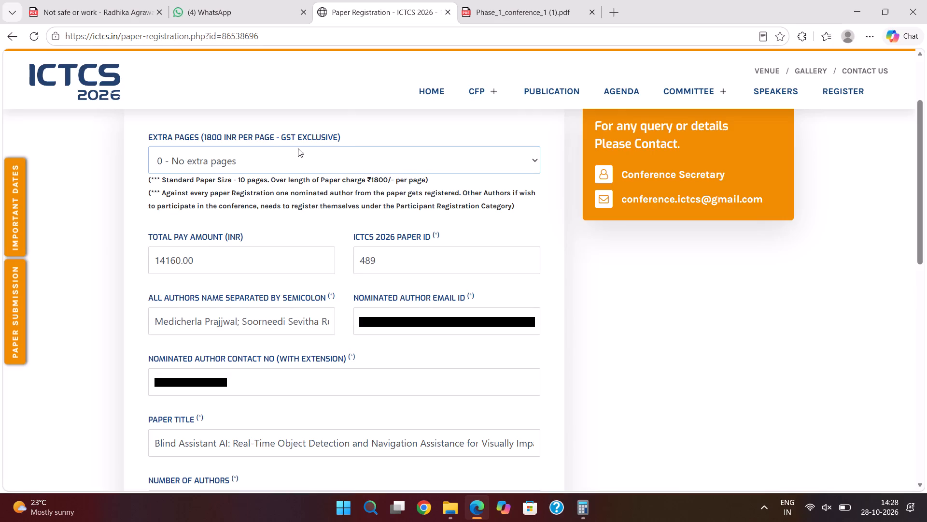
Review the fee summary at the head of the form and the entries down to the consents.
scroll(394, 103, up, 3)
scroll(365, 224, down, 1)
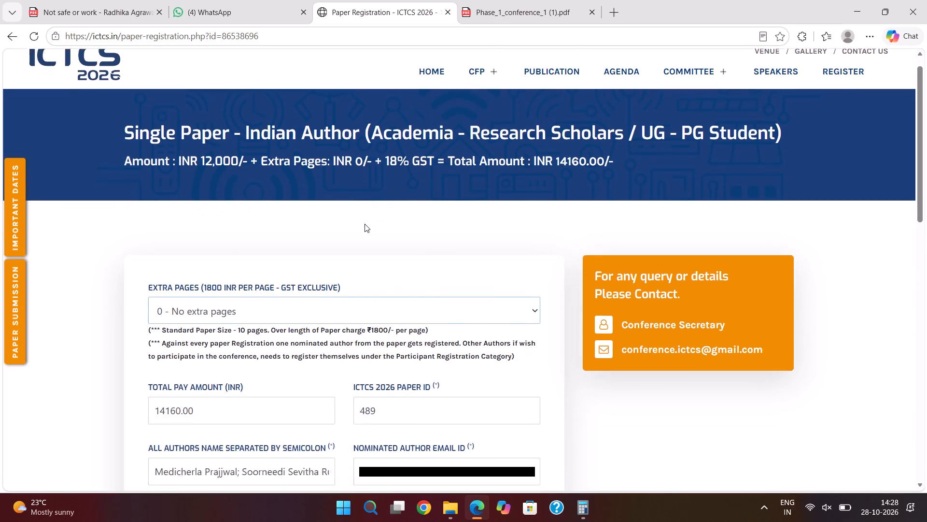
scroll(365, 224, down, 1)
scroll(402, 201, down, 1)
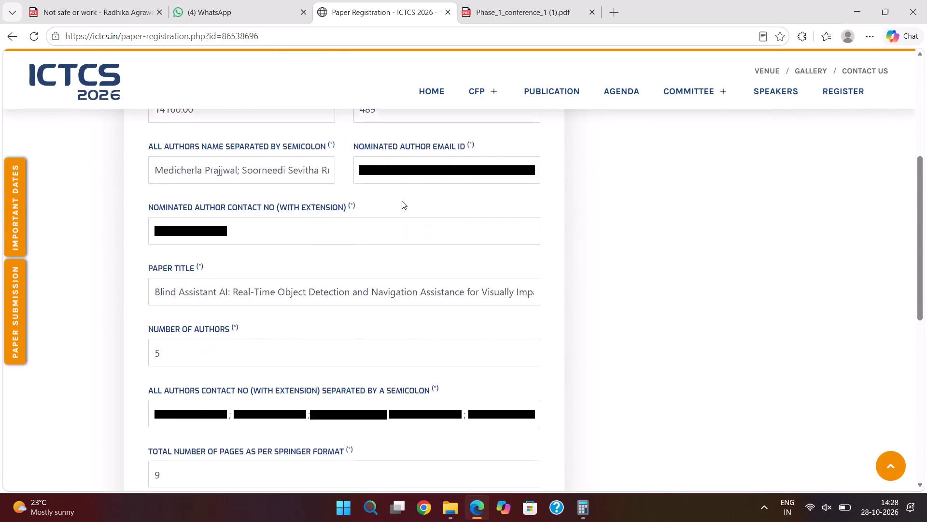
scroll(402, 201, down, 2)
scroll(402, 201, up, 1)
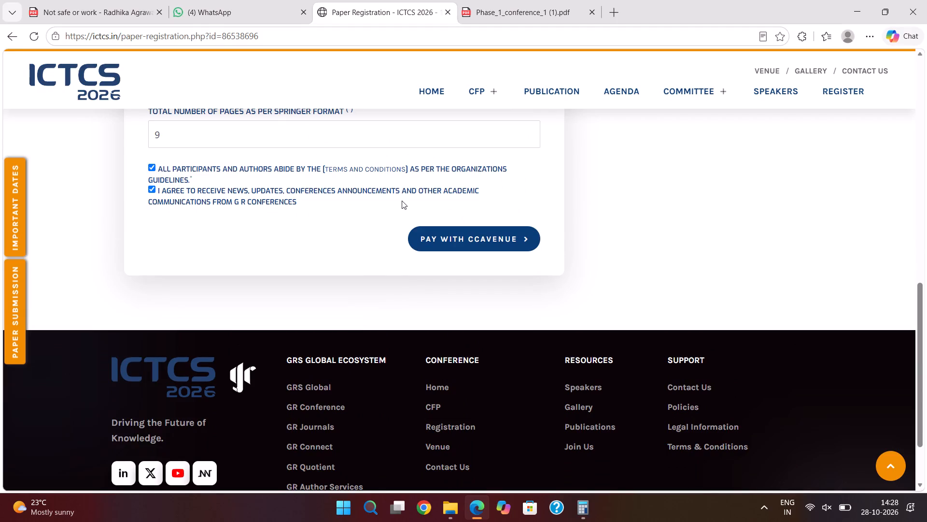
scroll(402, 201, down, 2)
scroll(402, 201, up, 7)
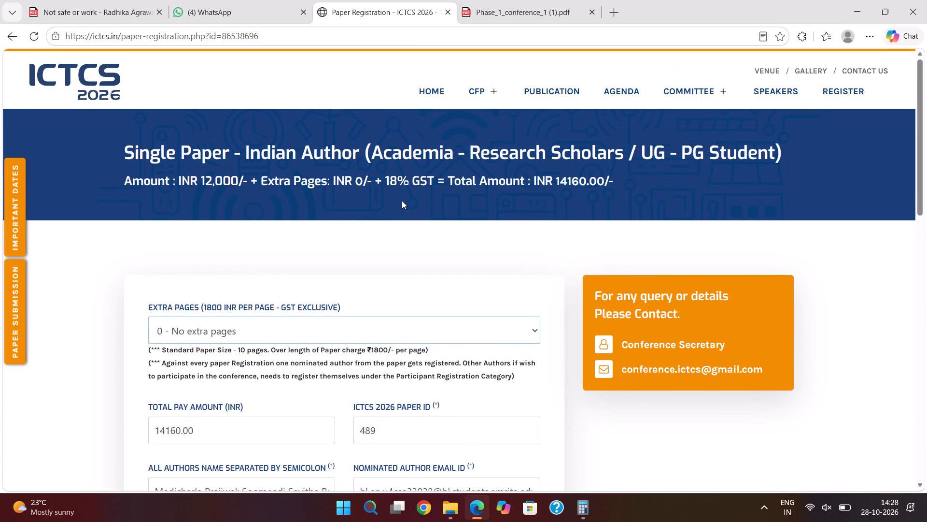
scroll(402, 201, down, 1)
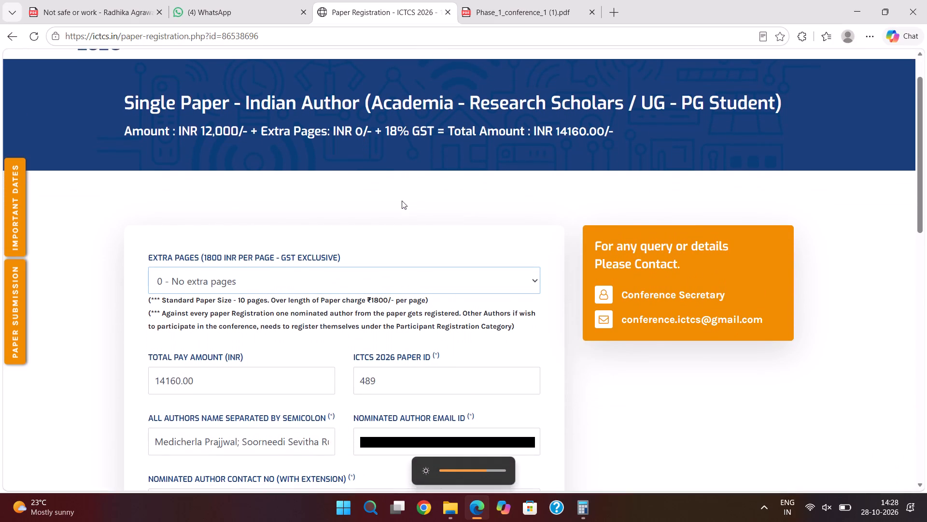
scroll(402, 201, down, 1)
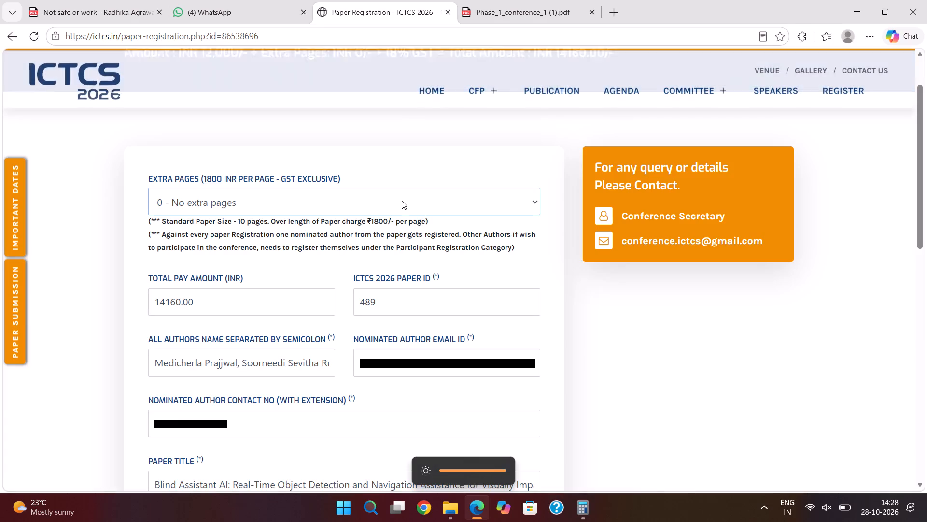
Read through the full semicolon-separated list of author names to its end to check it.
click(290, 369)
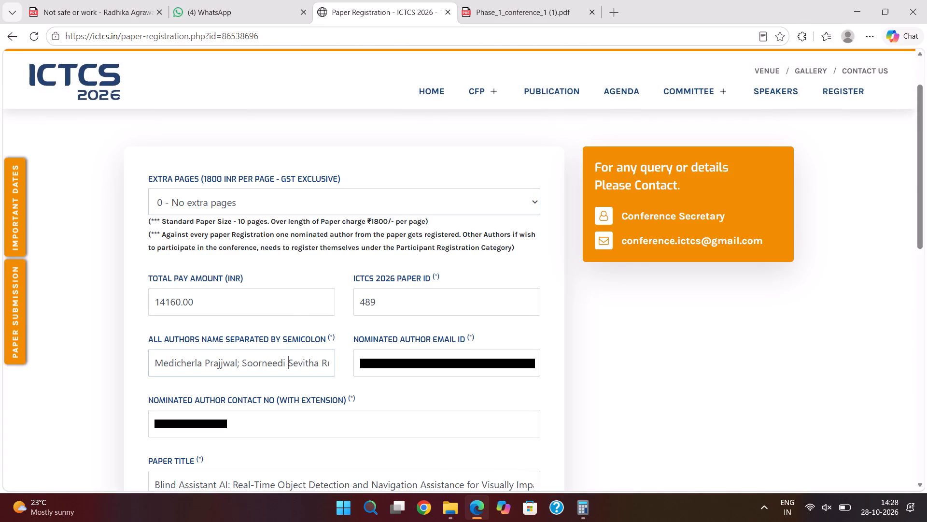
key(Right)
key(Right)
key(Right)
key(Right)
key(Right)
key(Right)
key(Right)
key(Right)
key(Right)
key(Right)
key(Right)
key(Right)
key(Right)
key(Right)
key(Right)
key(Right)
key(Right)
key(Right)
key(Right)
key(Right)
key(Right)
key(Right)
key(Right)
key(Right)
key(Right)
key(Right)
key(Right)
key(Right)
key(Right)
key(Right)
key(Right)
key(Right)
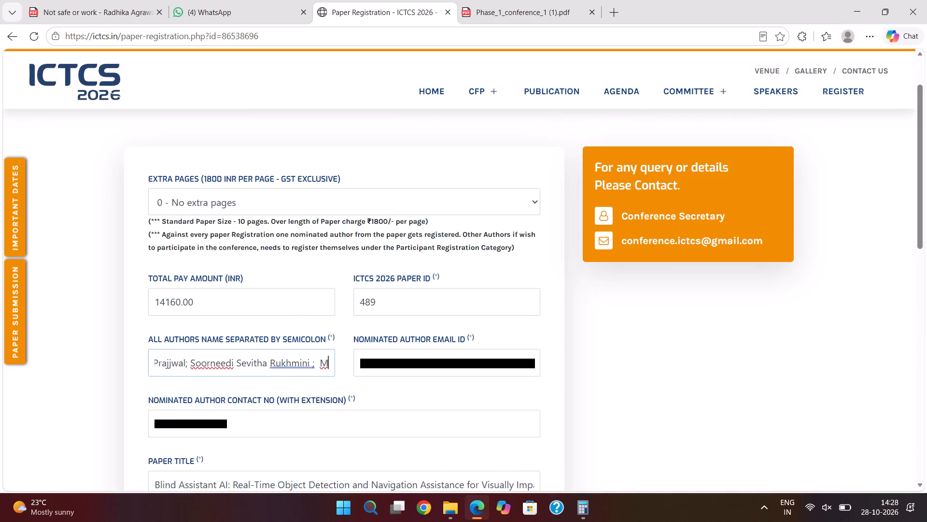
key(Right)
key(Right)
key(Right)
key(Right)
key(Right)
key(Right)
key(Right)
key(Right)
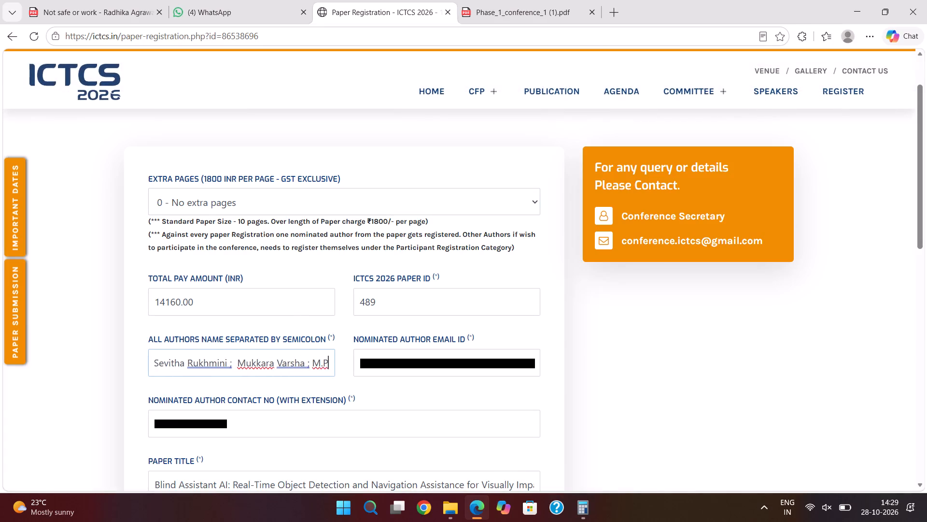
key(Right)
key(Right)
key(Right)
key(Right)
key(Right)
key(Right)
key(Right)
key(Right)
key(Right)
key(Right)
key(Right)
key(Right)
key(Right)
key(Right)
key(Right)
key(Right)
key(Right)
key(Right)
key(Right)
key(Right)
key(Right)
key(Right)
key(Right)
key(Right)
key(Right)
key(Right)
key(Right)
key(Right)
key(Right)
key(Right)
key(Right)
key(Right)
key(Right)
key(Right)
key(Right)
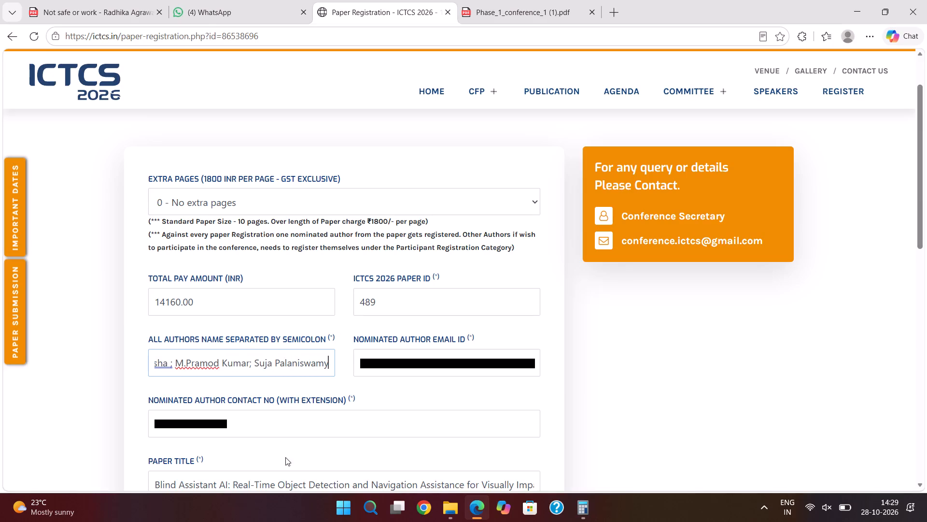
Check the end of the paper title, the author count, contact numbers, page count and consents before payment.
click(289, 488)
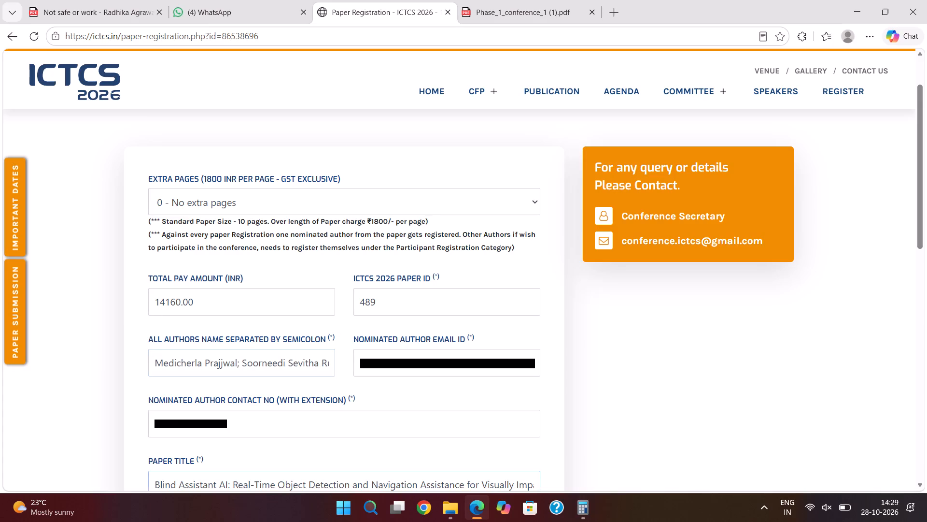
key(Down)
key(Down)
scroll(289, 488, down, 1)
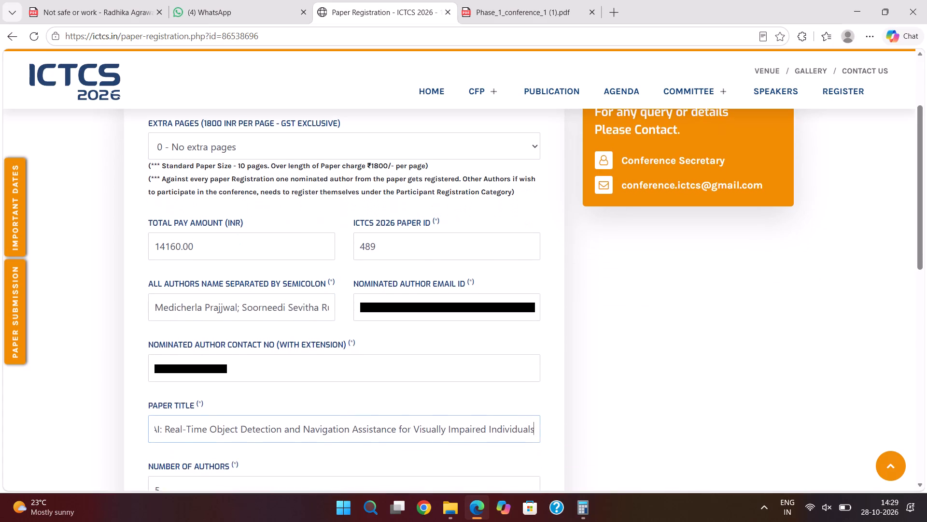
scroll(289, 488, down, 2)
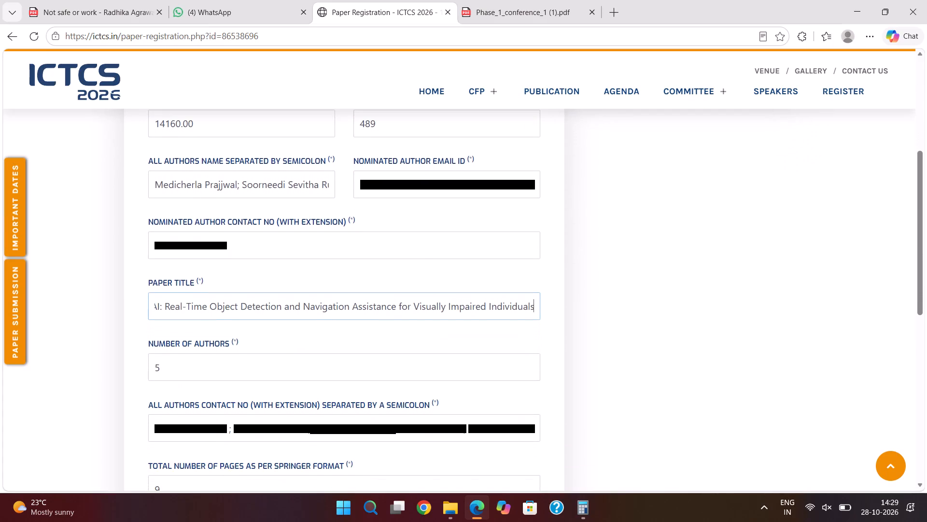
scroll(289, 488, down, 2)
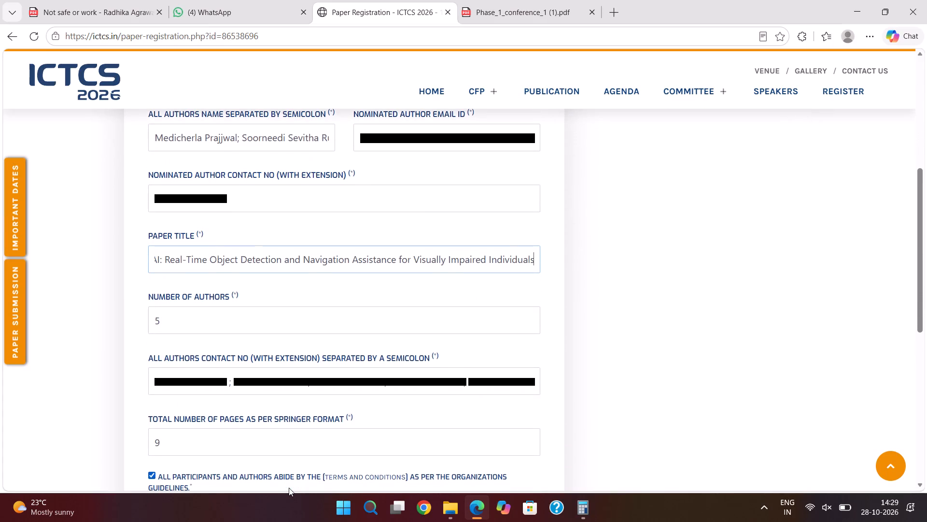
scroll(289, 488, down, 2)
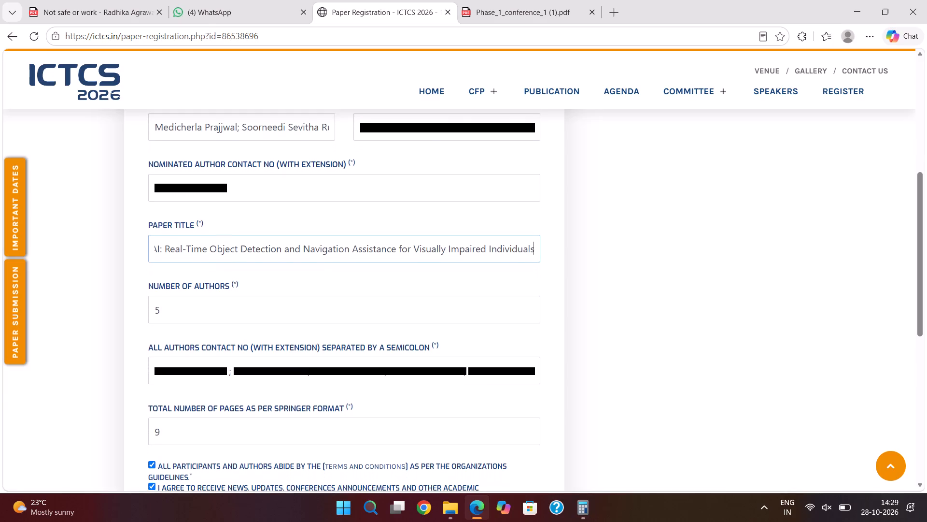
scroll(323, 426, down, 2)
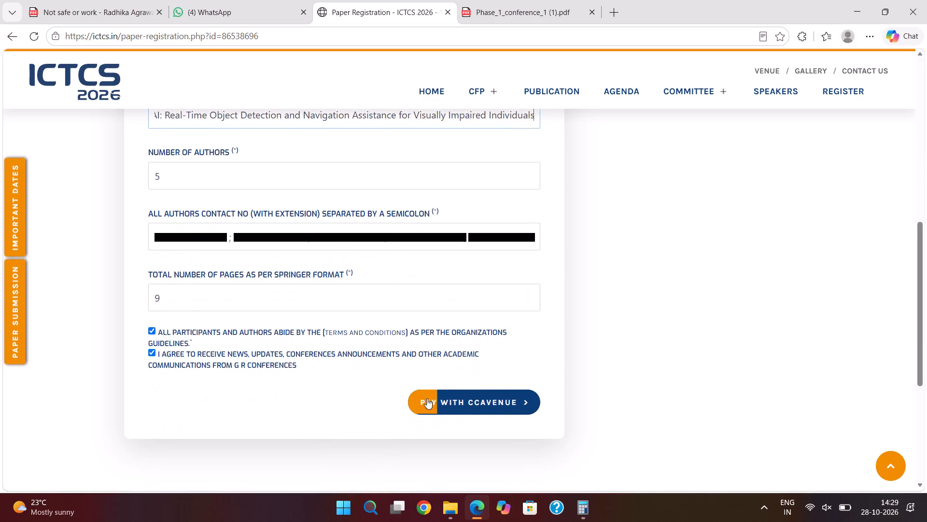